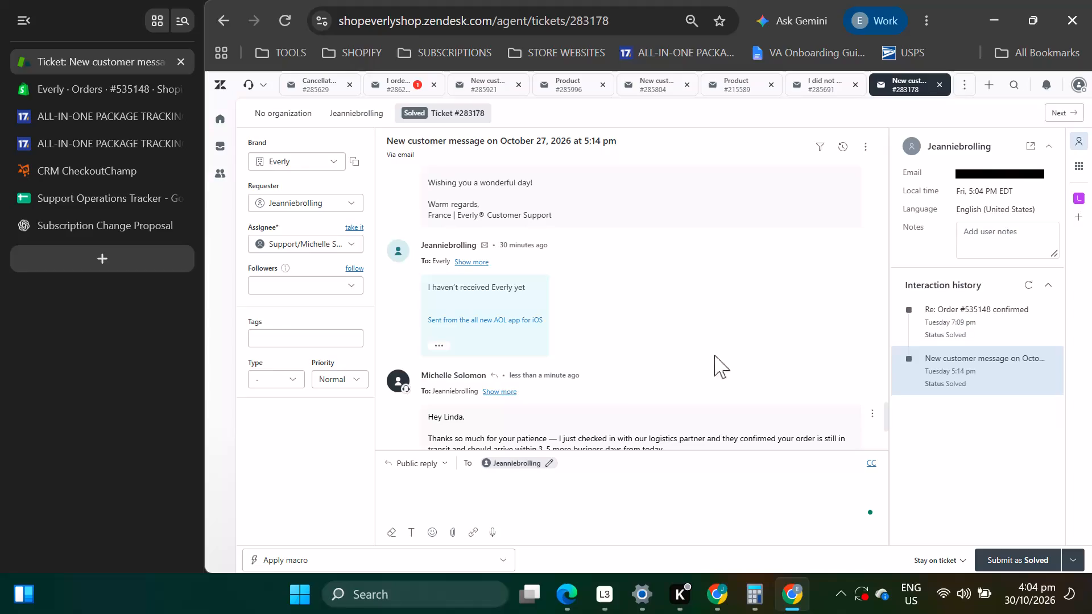
Leave the solved ticket #283178 and open the ticket views list.
{"action": "left_click", "coordinate": [220, 140]}
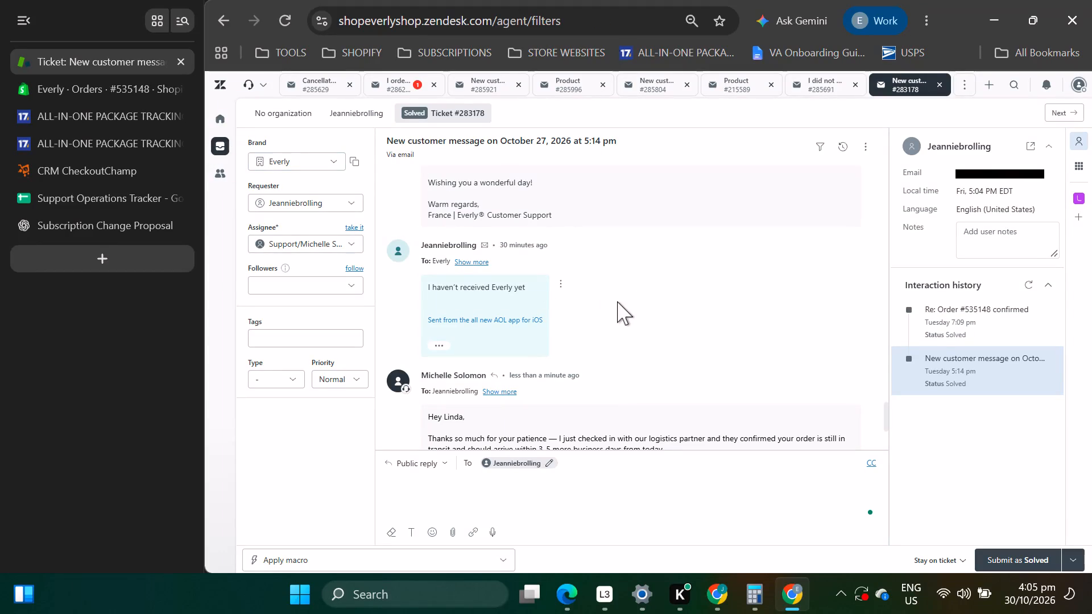
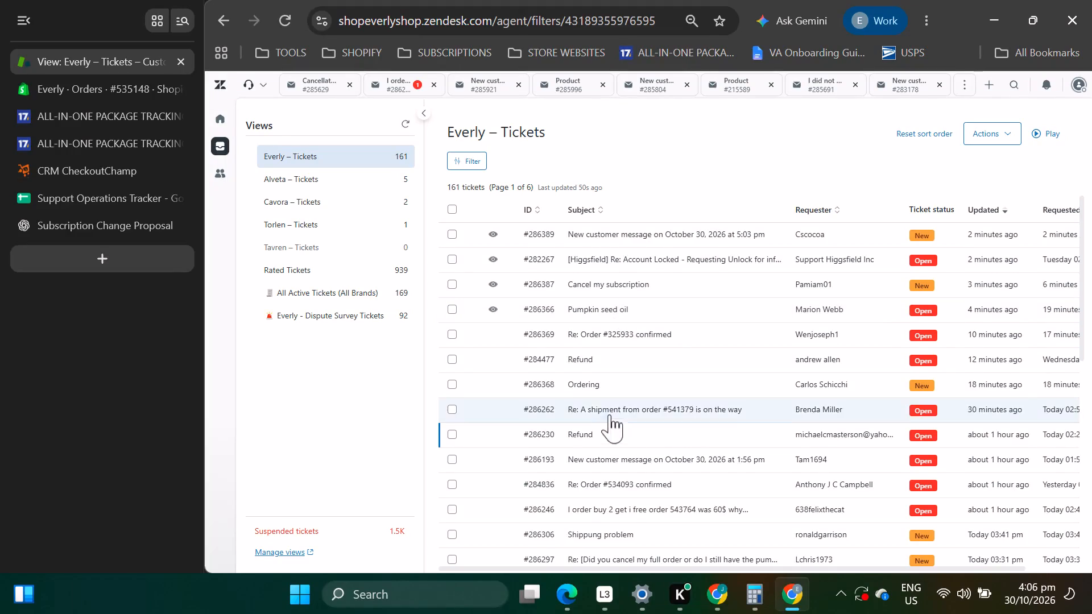
Review the pause request in the "Ordering" ticket #286368, then return to the Everly ticket list.
{"action": "left_click", "coordinate": [584, 385]}
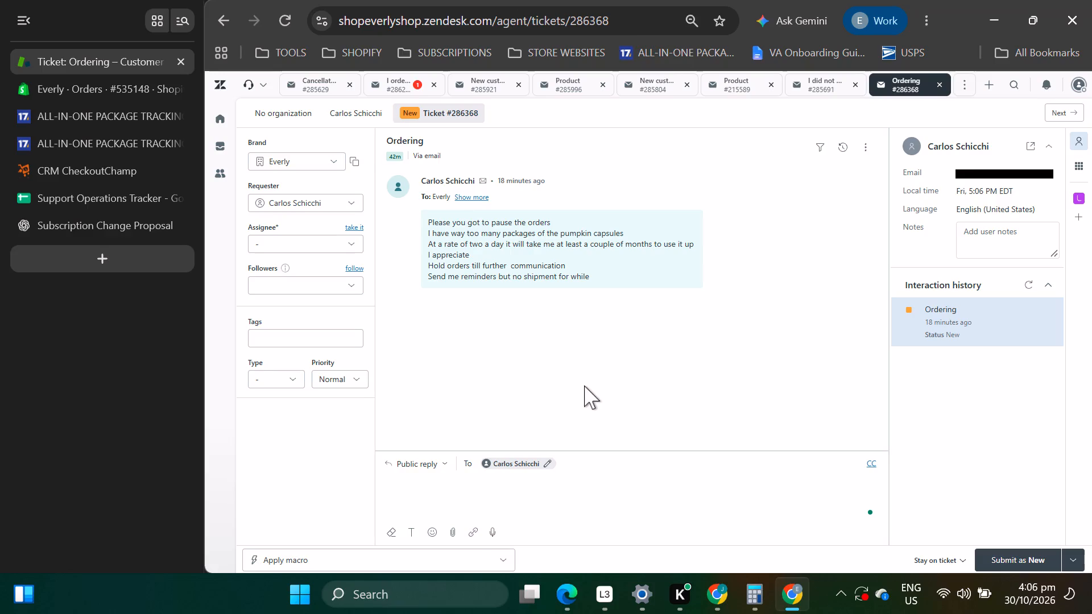
{"action": "left_click", "coordinate": [229, 144]}
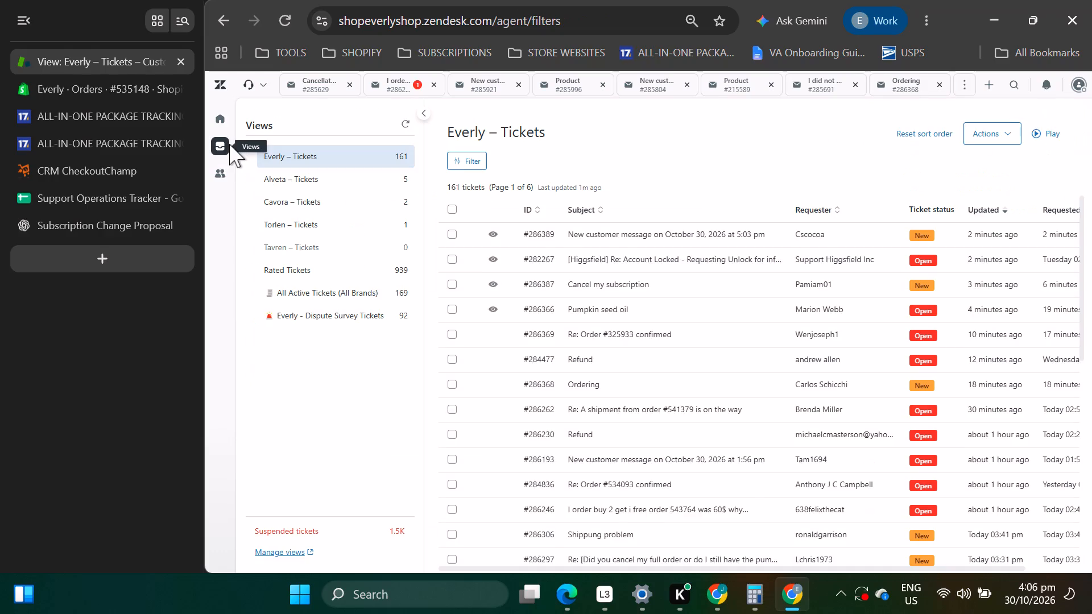
{"action": "scroll", "coordinate": [603, 379], "scroll_direction": "down", "scroll_amount": 9}
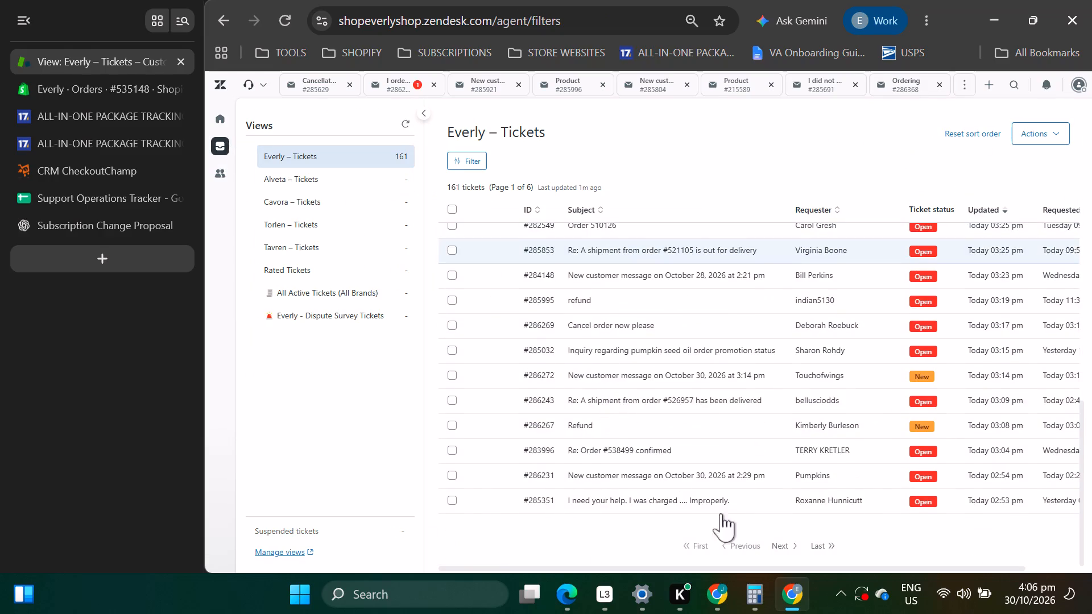
{"action": "left_click", "coordinate": [786, 546]}
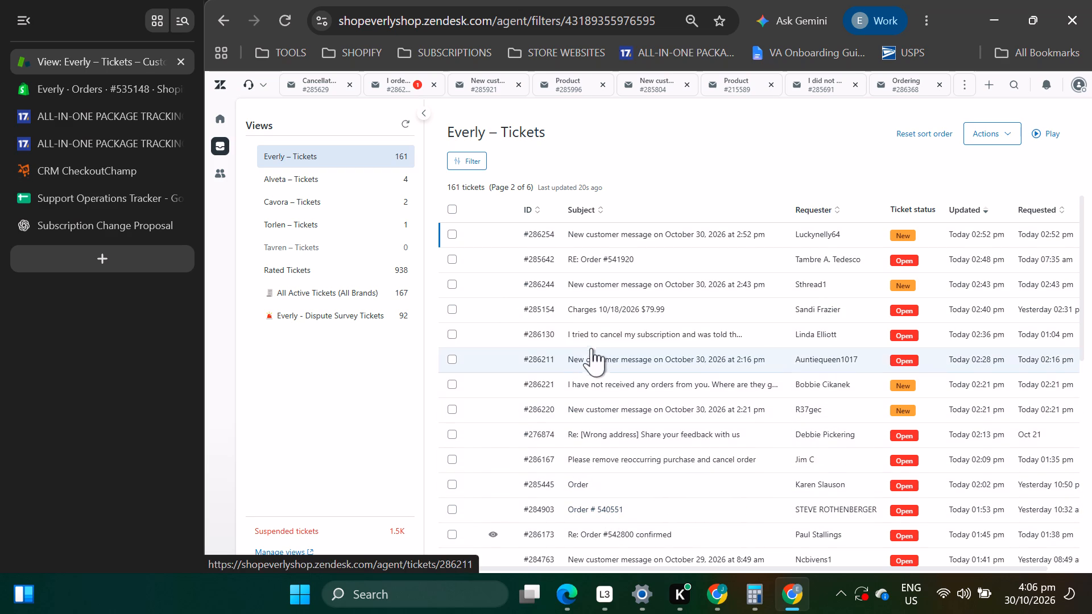
{"action": "left_click", "coordinate": [597, 334]}
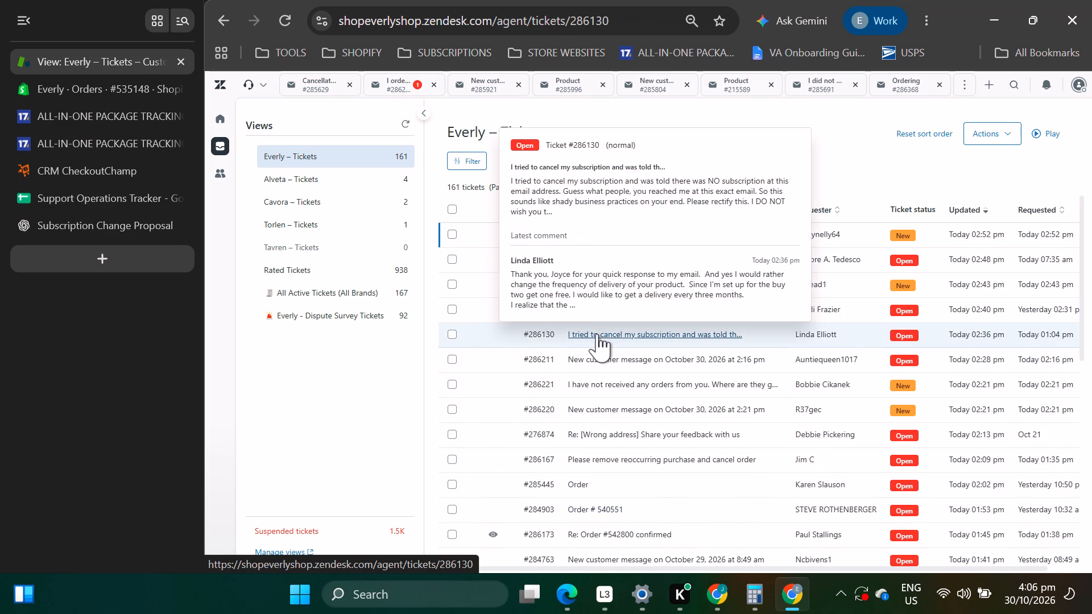
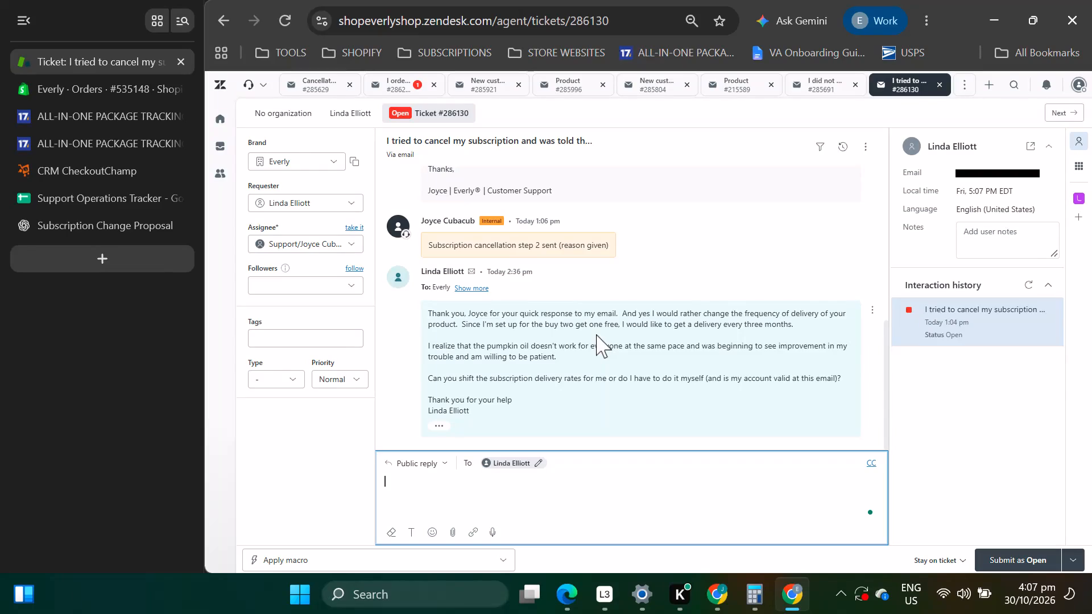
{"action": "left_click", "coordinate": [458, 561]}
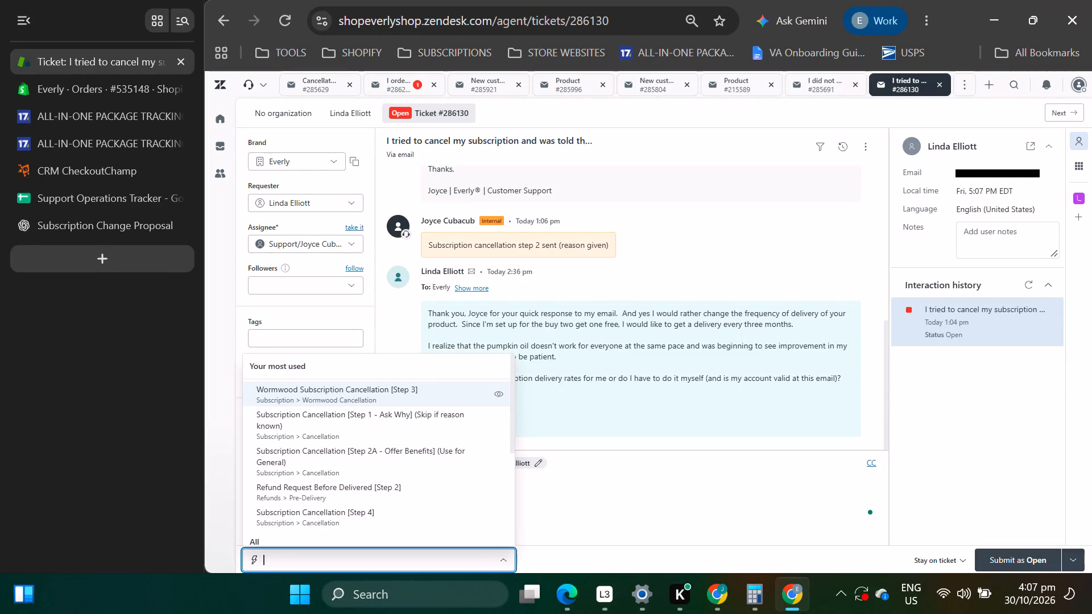
Launch WhatsApp from the Windows search top apps.
{"action": "left_click", "coordinate": [424, 603]}
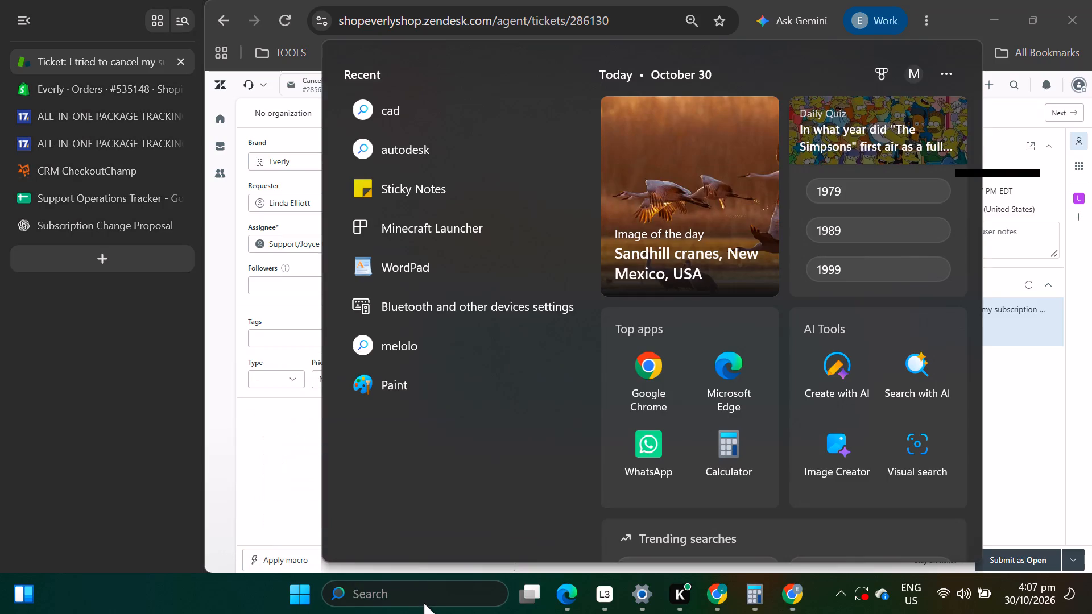
{"action": "left_click", "coordinate": [652, 443]}
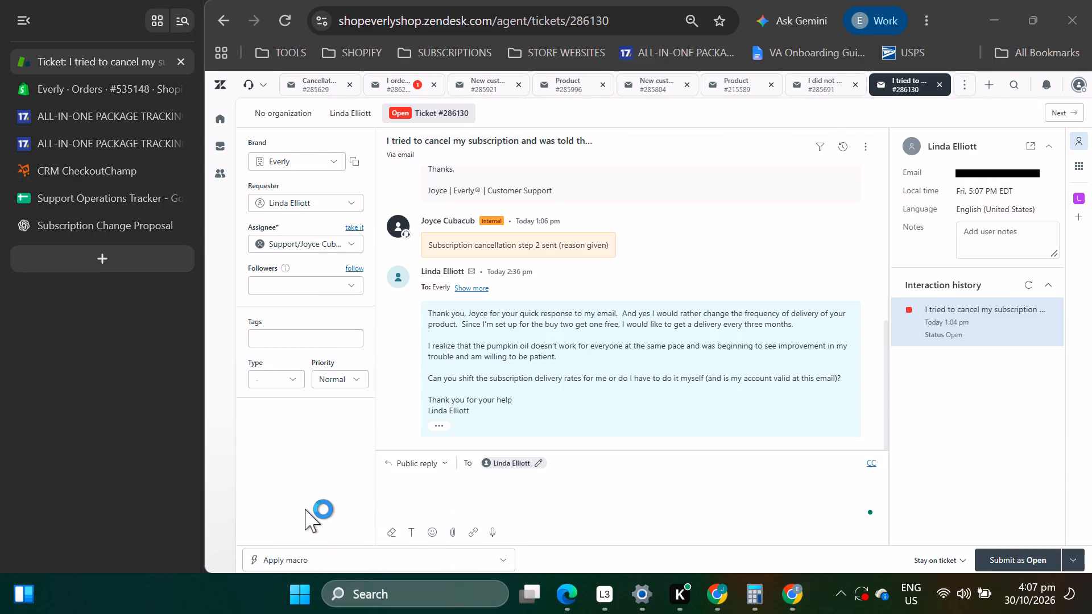
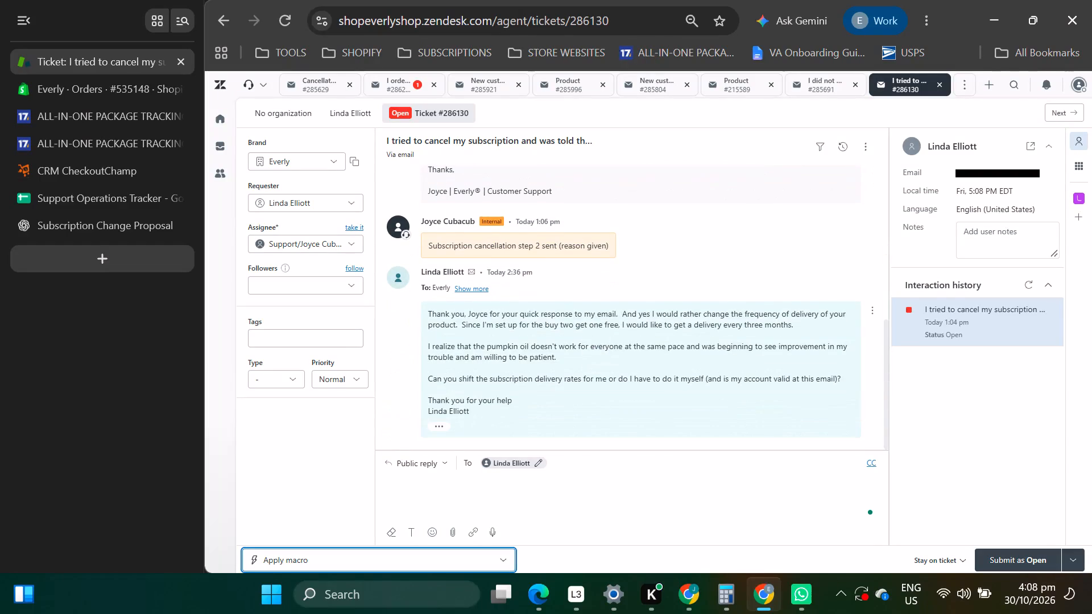
{"action": "scroll", "coordinate": [586, 349], "scroll_direction": "up", "scroll_amount": 5}
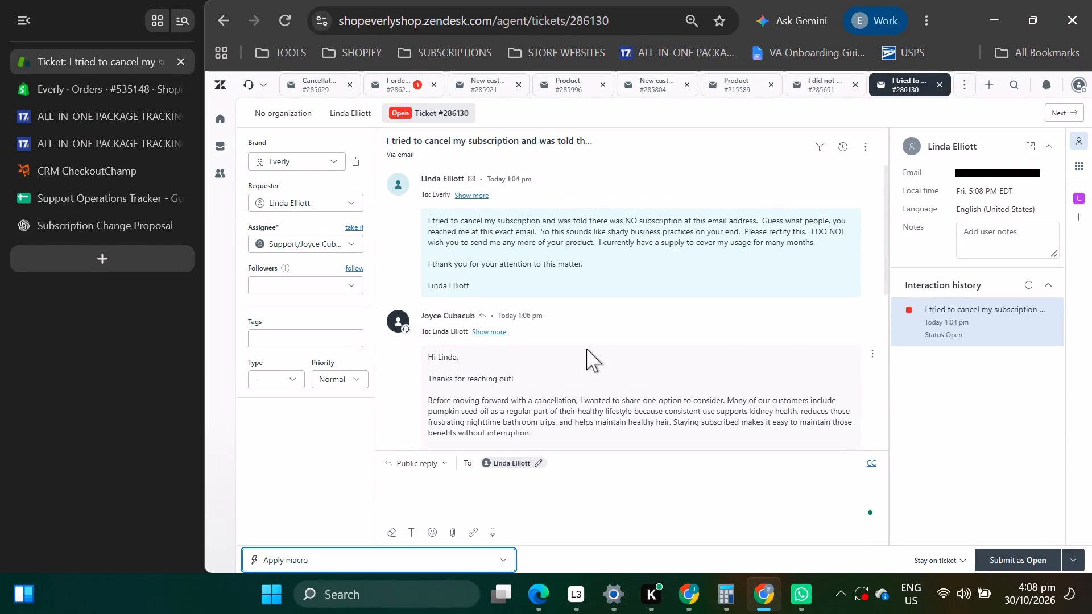
{"action": "scroll", "coordinate": [586, 349], "scroll_direction": "down", "scroll_amount": 2}
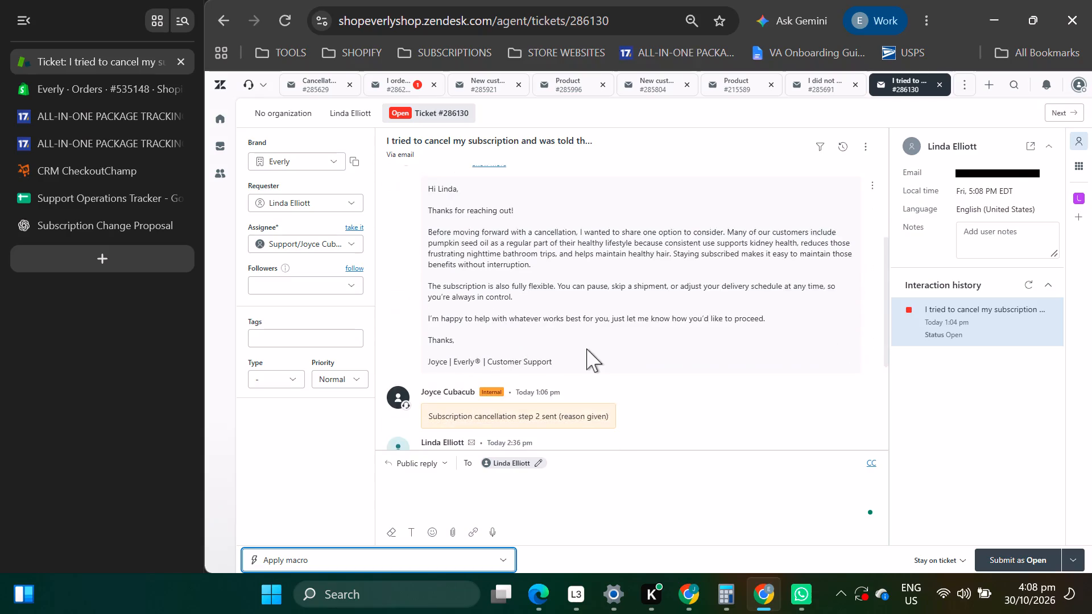
{"action": "scroll", "coordinate": [586, 349], "scroll_direction": "down", "scroll_amount": 3}
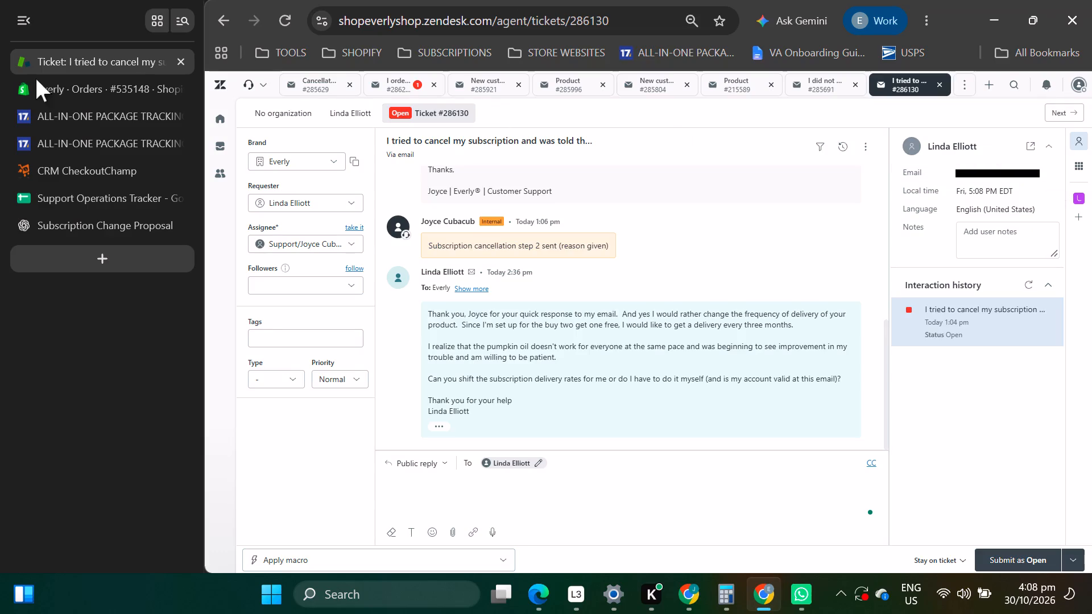
{"action": "left_click", "coordinate": [48, 92]}
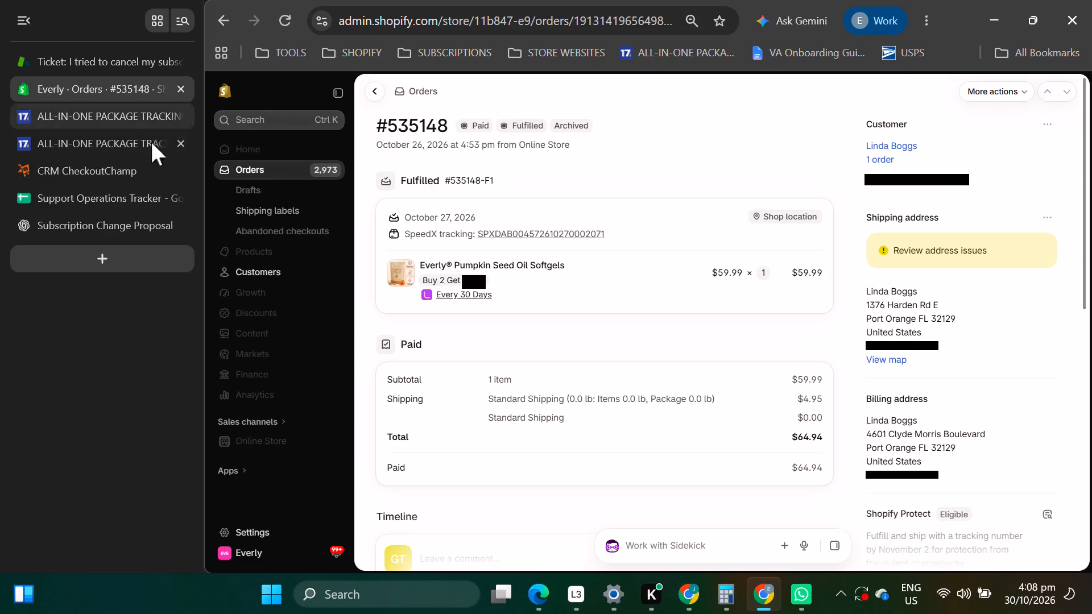
{"action": "left_click", "coordinate": [244, 123]}
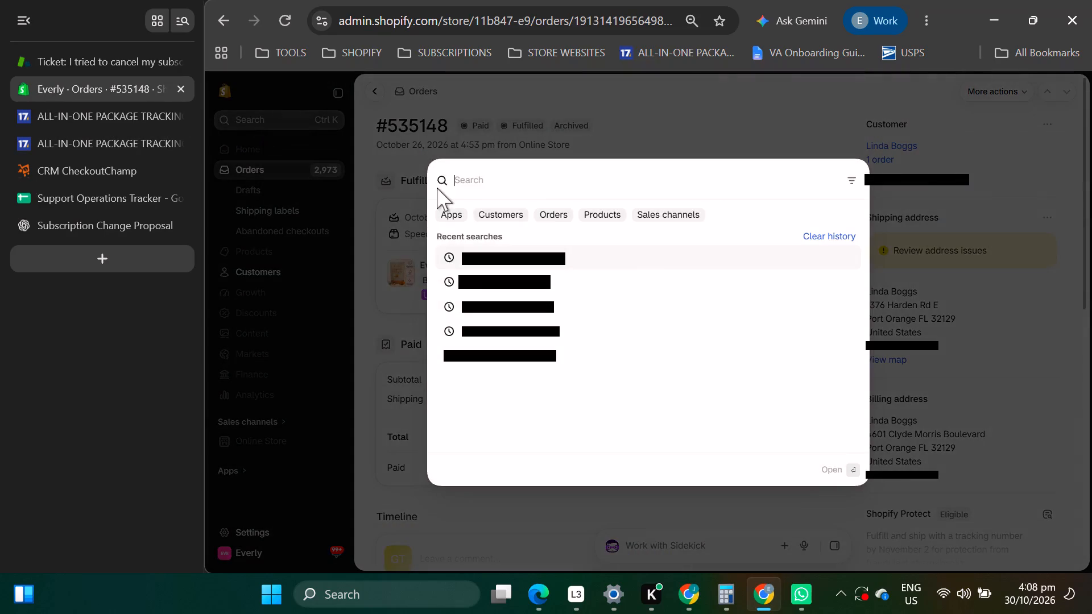
{"action": "right_click", "coordinate": [479, 177]}
{"action": "left_click", "coordinate": [524, 380]}
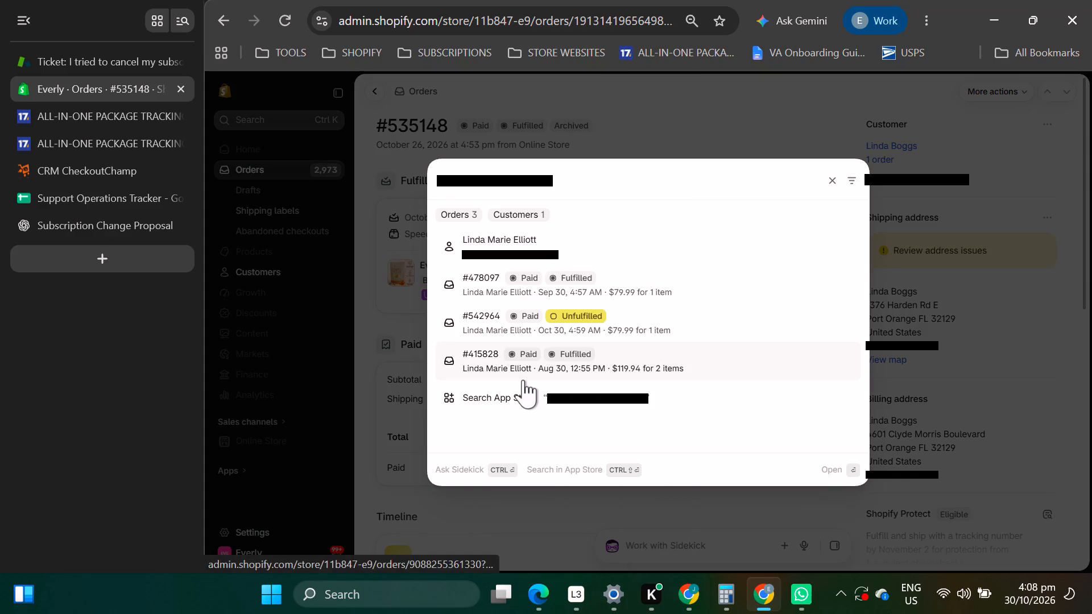
{"action": "left_click", "coordinate": [498, 327]}
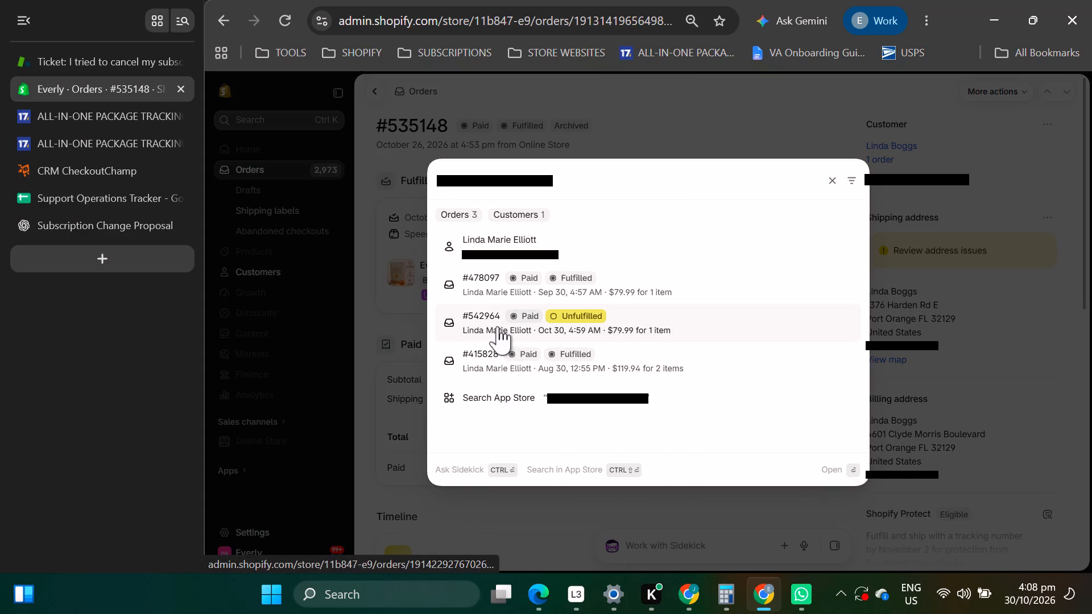
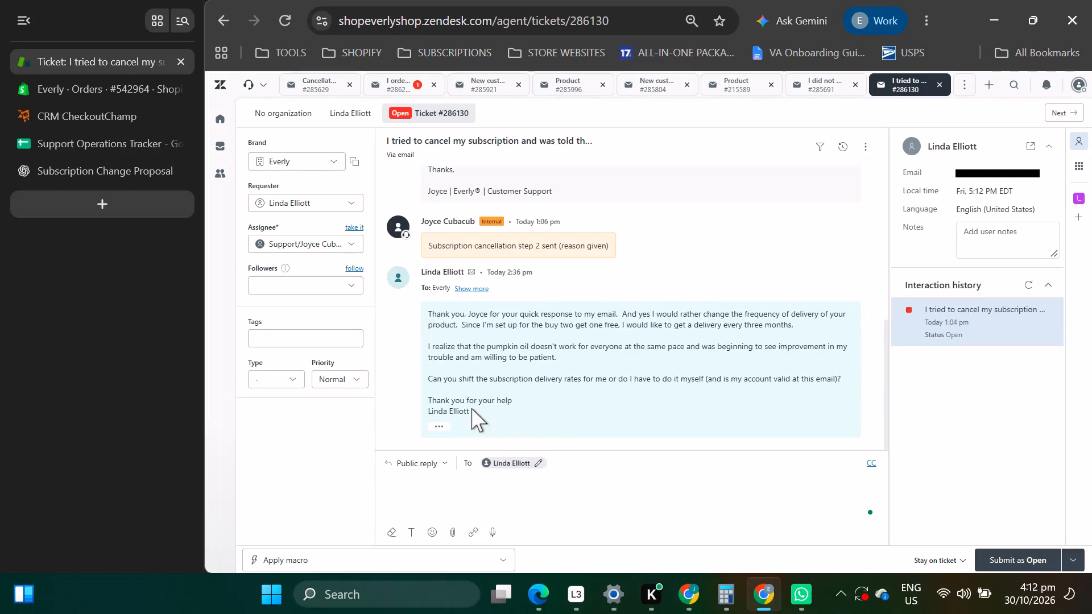
{"action": "left_click_drag", "start_coordinate": [470, 412], "coordinate": [427, 277]}
{"action": "right_click", "coordinate": [573, 316]}
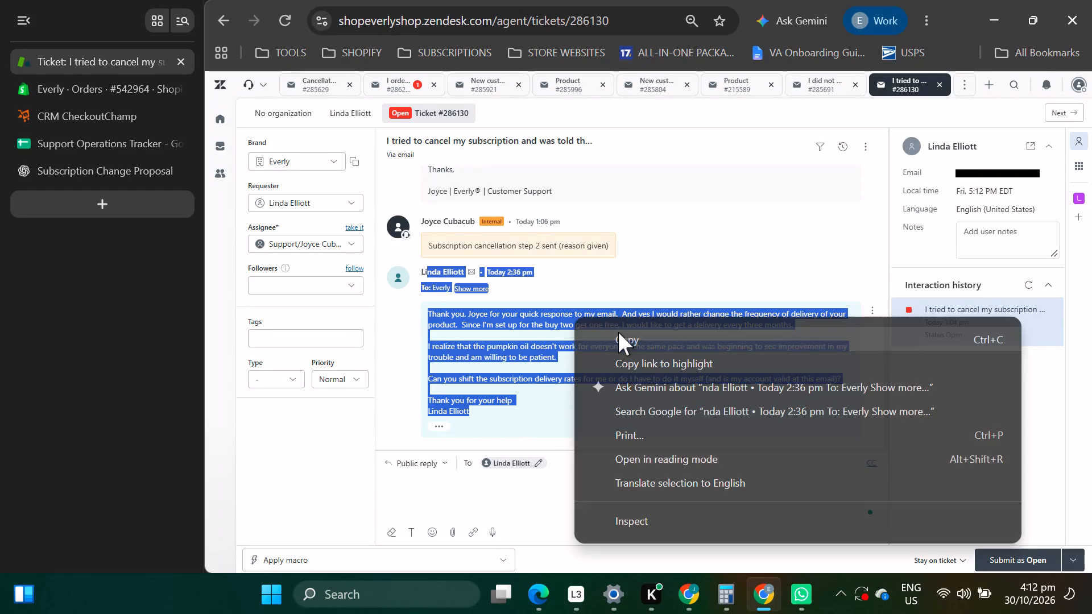
{"action": "left_click", "coordinate": [619, 332]}
{"action": "left_click", "coordinate": [72, 169]}
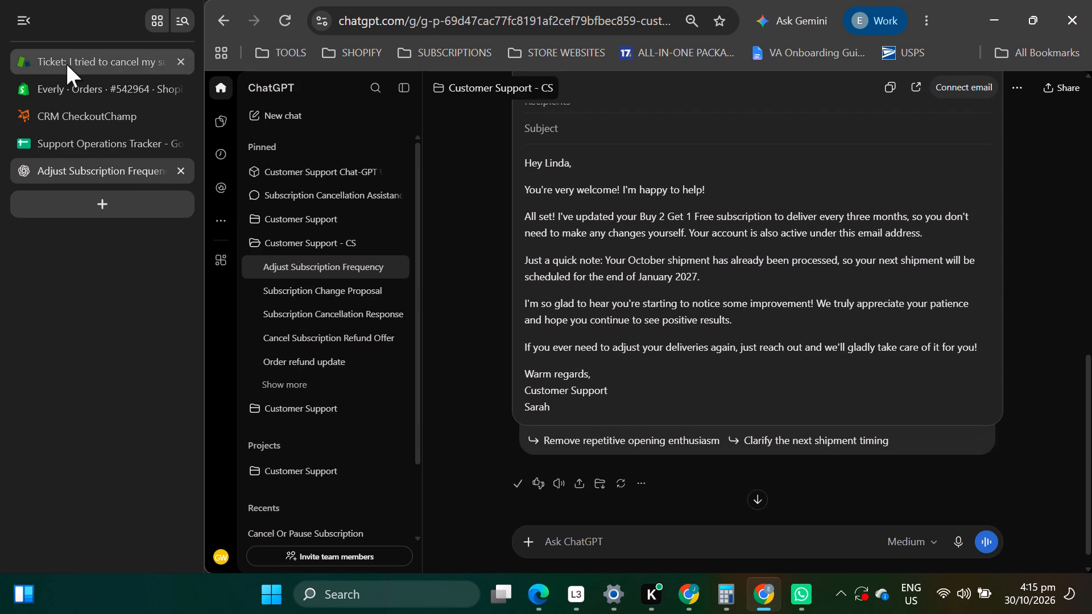
{"action": "left_click", "coordinate": [67, 64]}
{"action": "left_click", "coordinate": [418, 491]}
{"action": "right_click", "coordinate": [417, 490]}
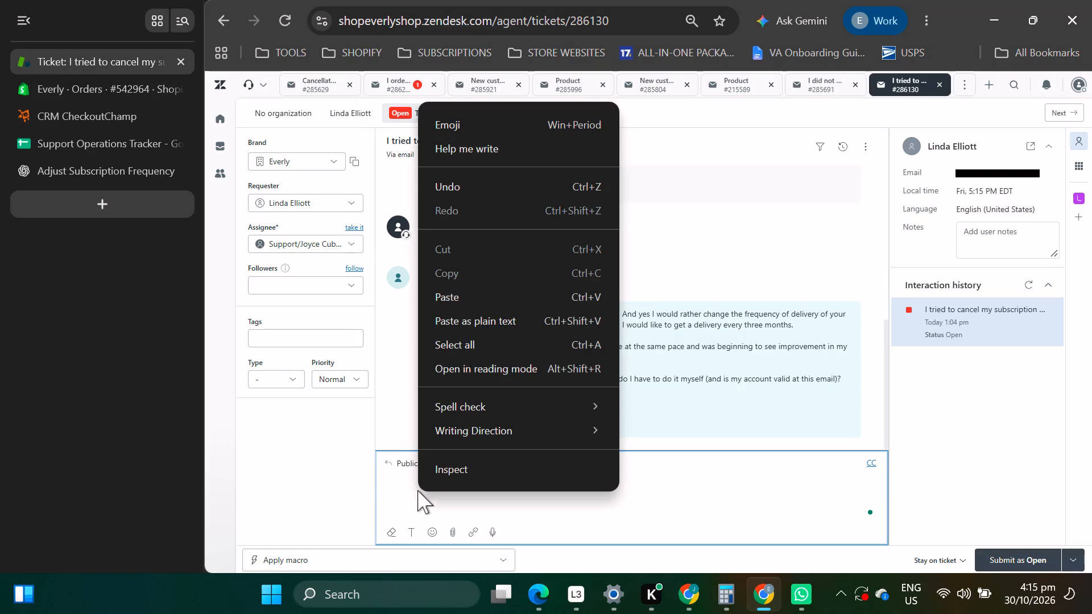
{"action": "left_click", "coordinate": [493, 318]}
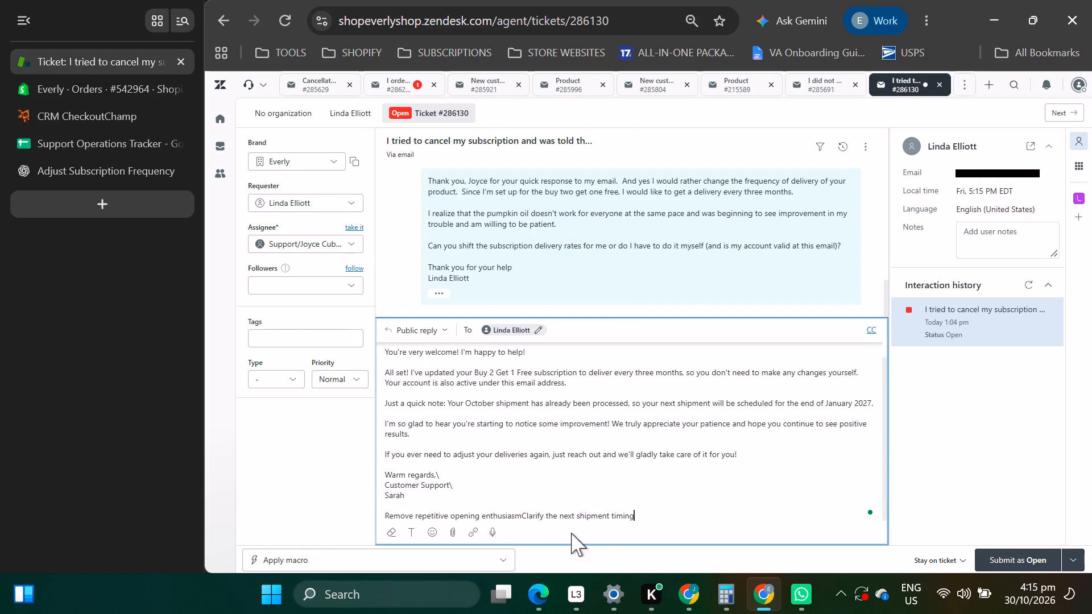
Replace the signature name "Sarah" and the leftover suggestion text below it with "Michelle" in the public reply.
{"action": "left_click_drag", "start_coordinate": [639, 516], "coordinate": [437, 517]}
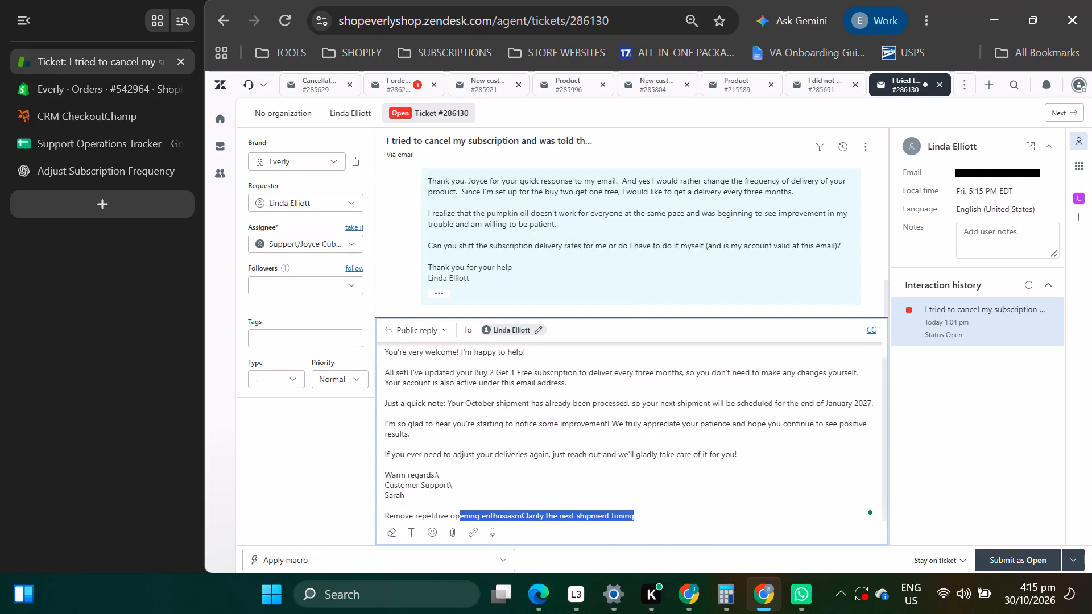
{"action": "left_click_drag", "start_coordinate": [437, 517], "coordinate": [376, 497]}
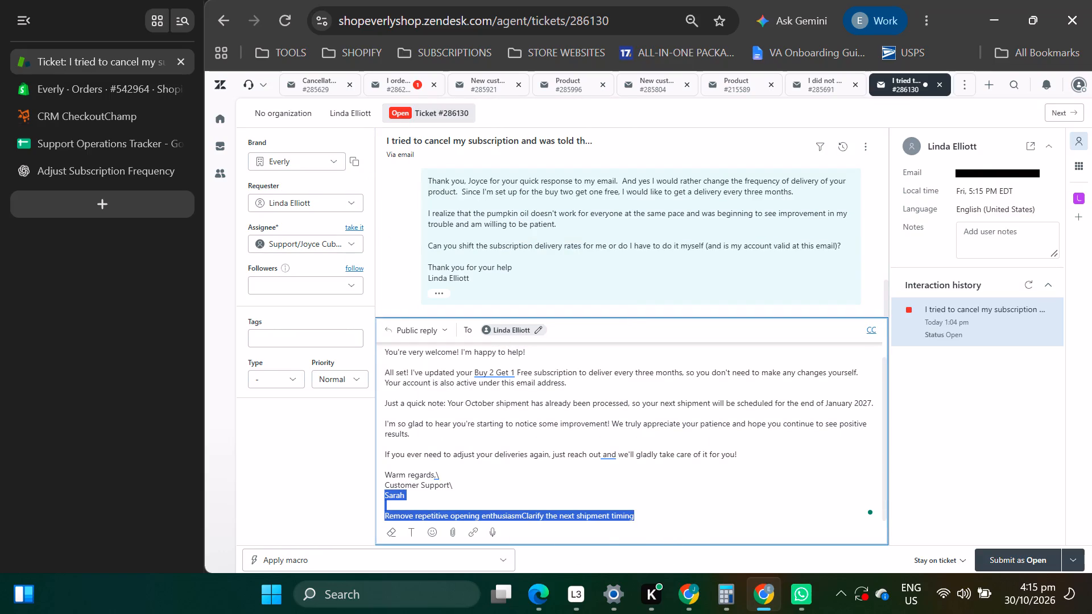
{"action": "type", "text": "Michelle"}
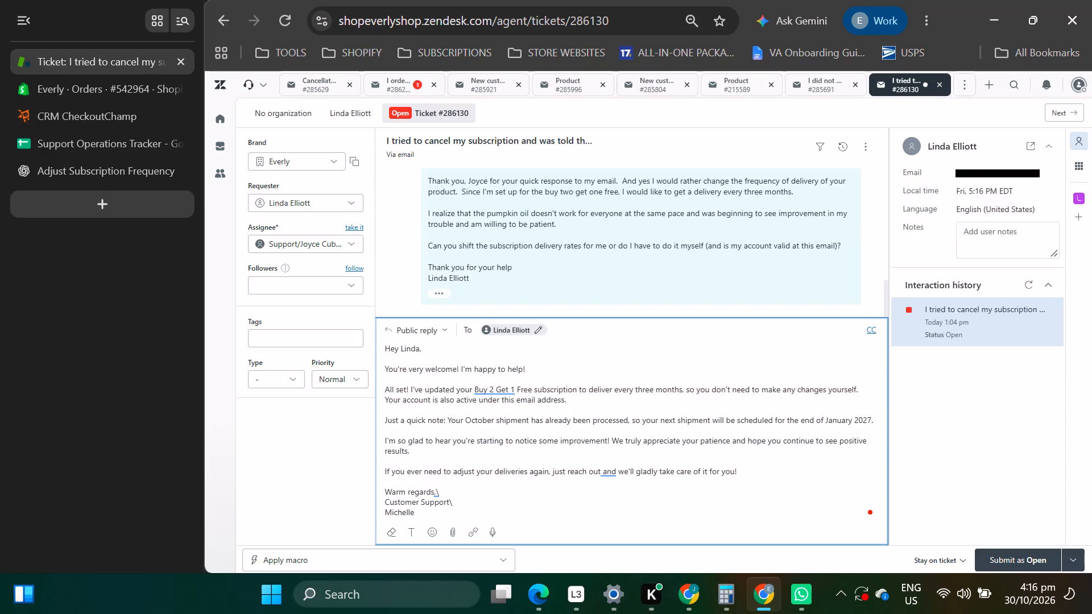
Take over ticket #286130 as its assignee.
{"action": "scroll", "coordinate": [454, 483], "scroll_direction": "up", "scroll_amount": 2}
{"action": "double_click", "coordinate": [351, 229]}
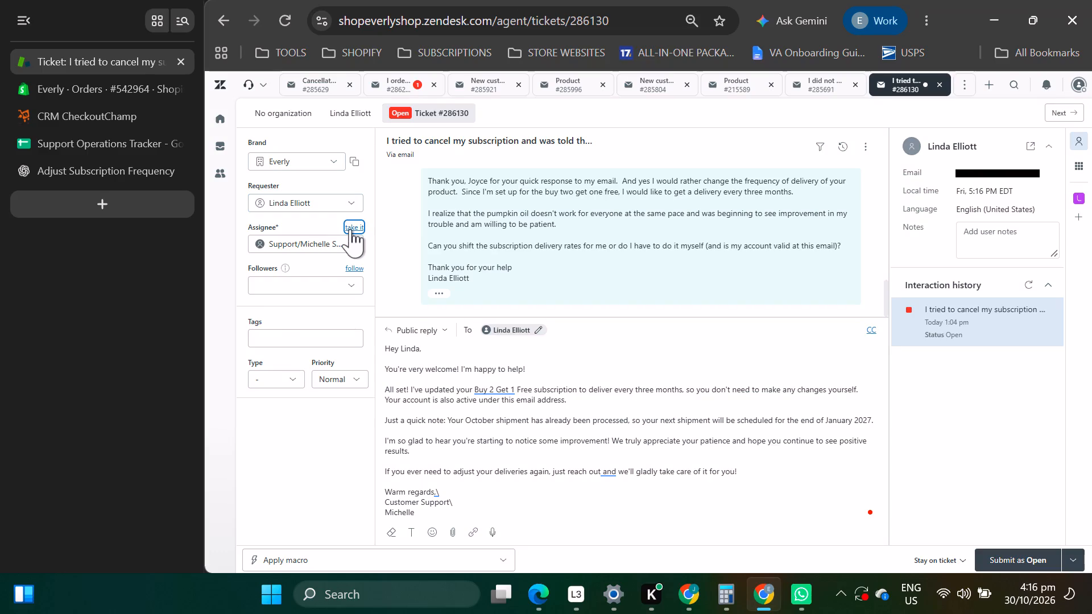
{"action": "left_click", "coordinate": [358, 223]}
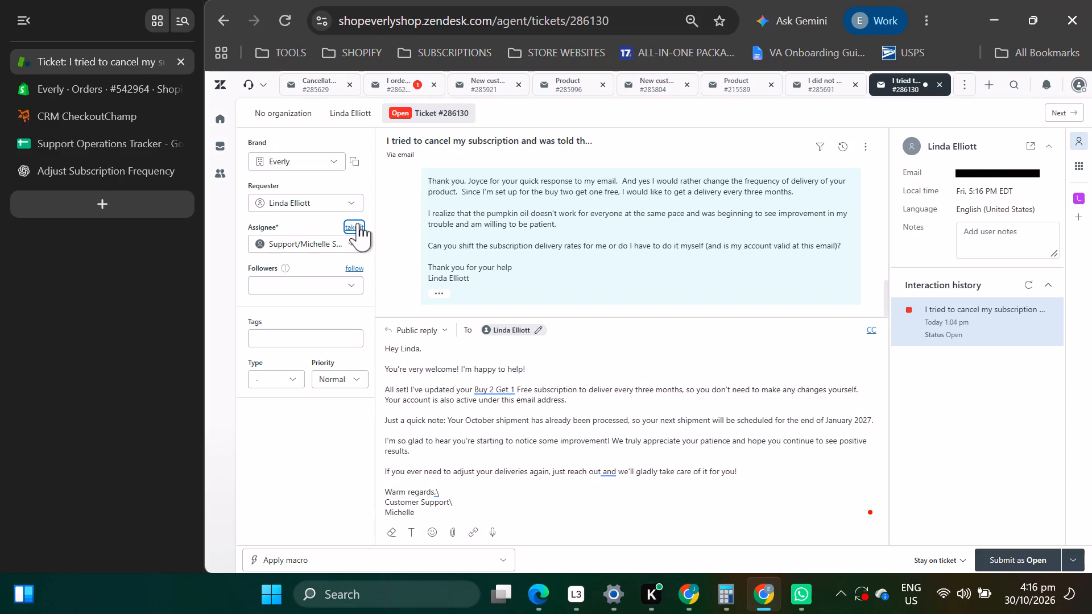
{"action": "double_click", "coordinate": [358, 223]}
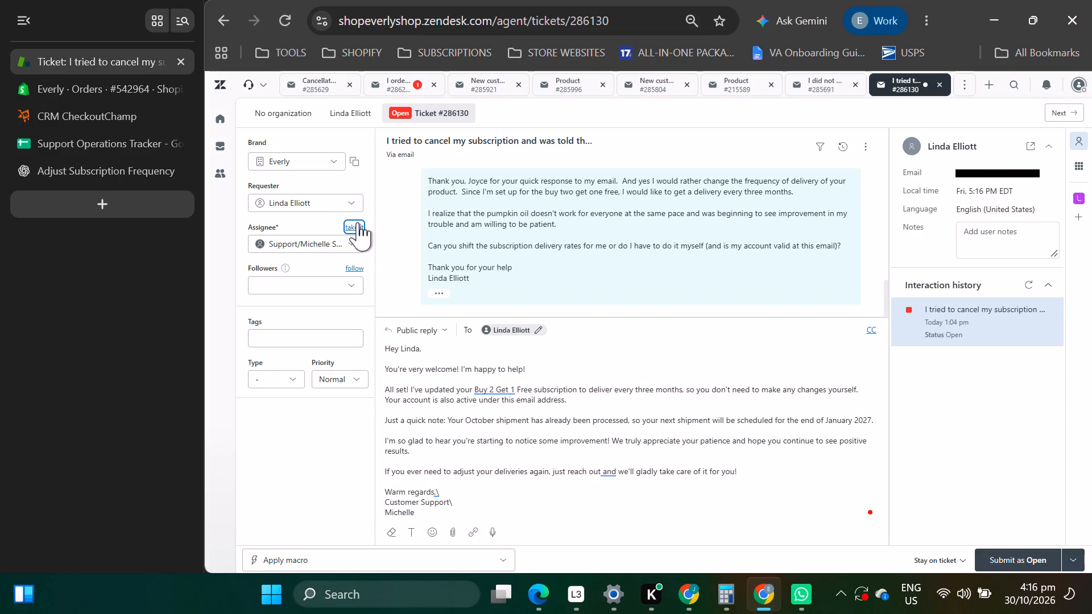
{"action": "left_click", "coordinate": [357, 222]}
{"action": "left_click", "coordinate": [356, 229]}
Delete the stray backslashes after "Customer Support" and "Warm regards," in the reply's sign-off.
{"action": "left_click", "coordinate": [465, 505]}
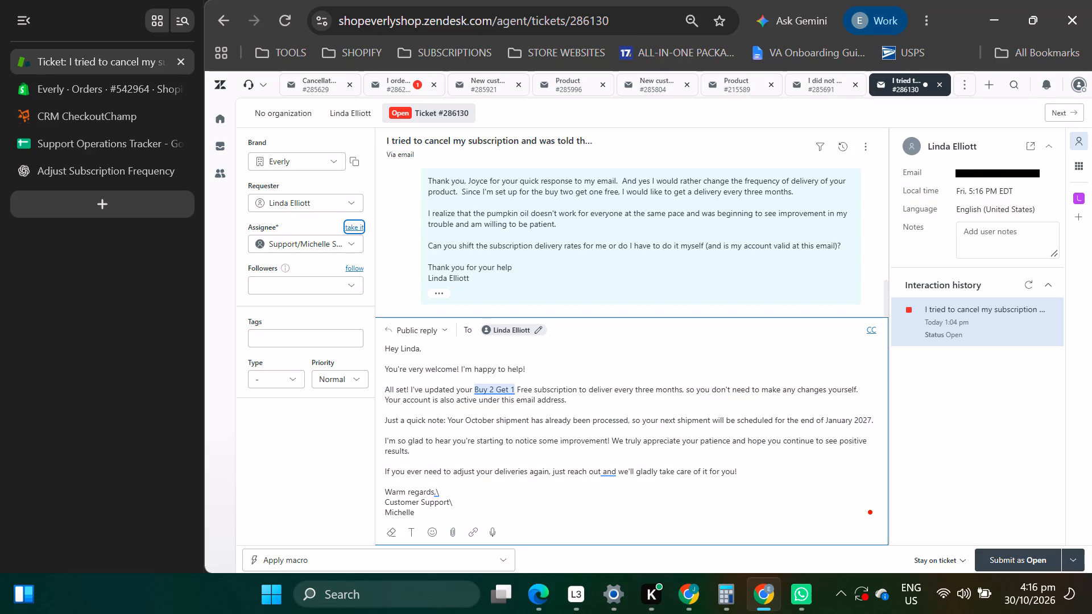
{"action": "key", "text": "BackSpace"}
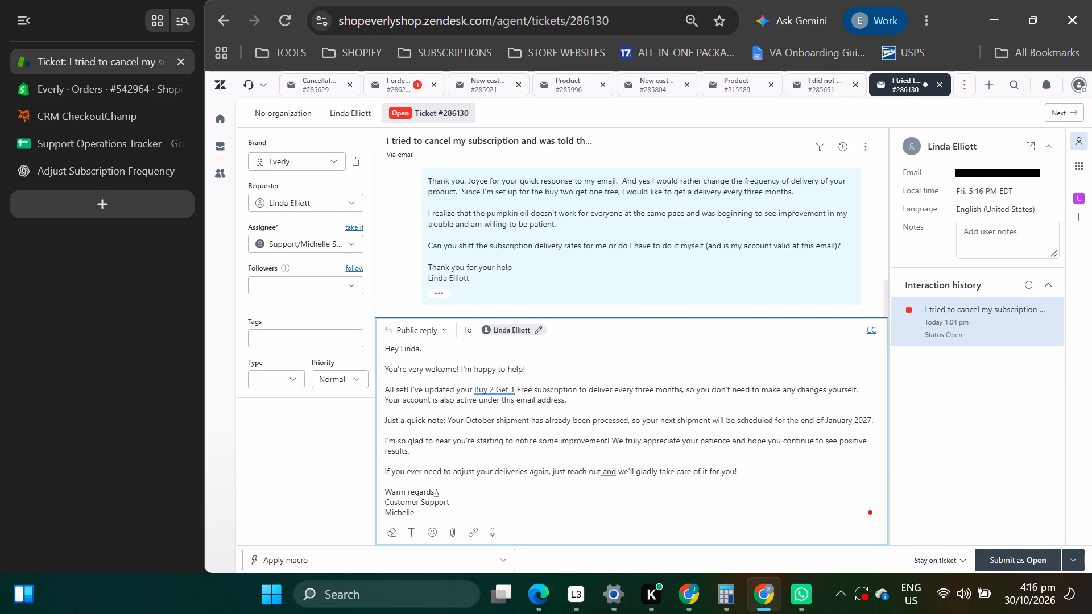
{"action": "left_click", "coordinate": [445, 493]}
{"action": "key", "text": "BackSpace"}
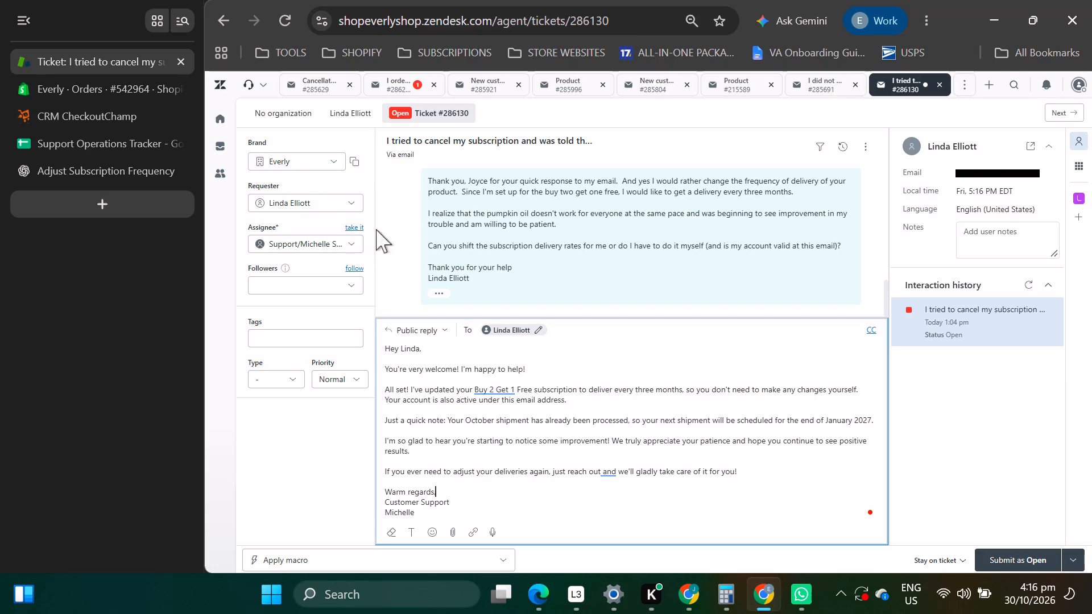
Reapply your own assignment to ticket #286130 and submit the reply with the status Solved.
{"action": "left_click", "coordinate": [353, 223]}
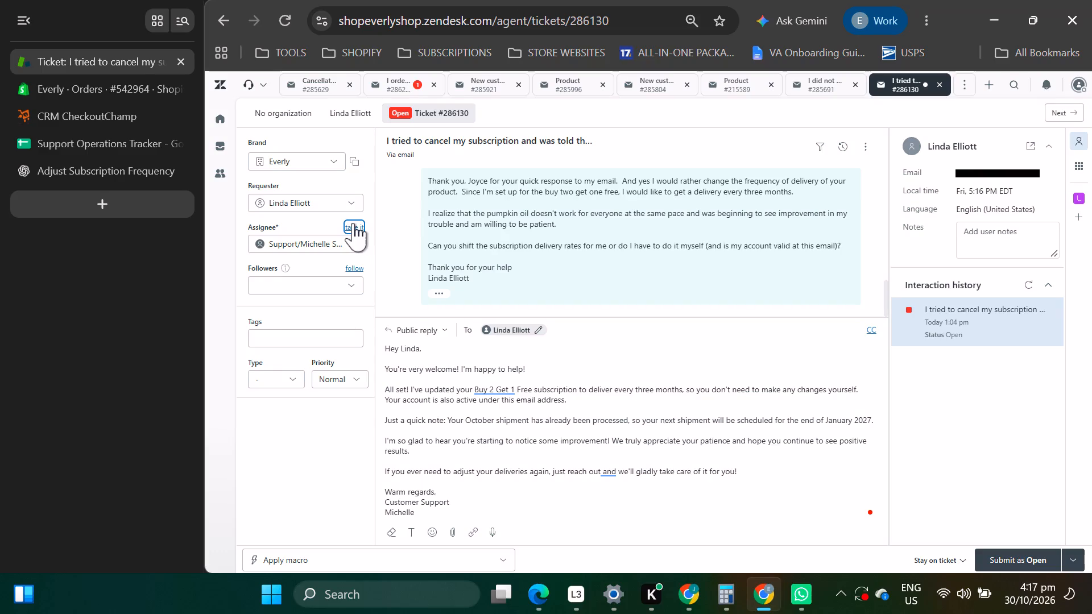
{"action": "left_click", "coordinate": [466, 451]}
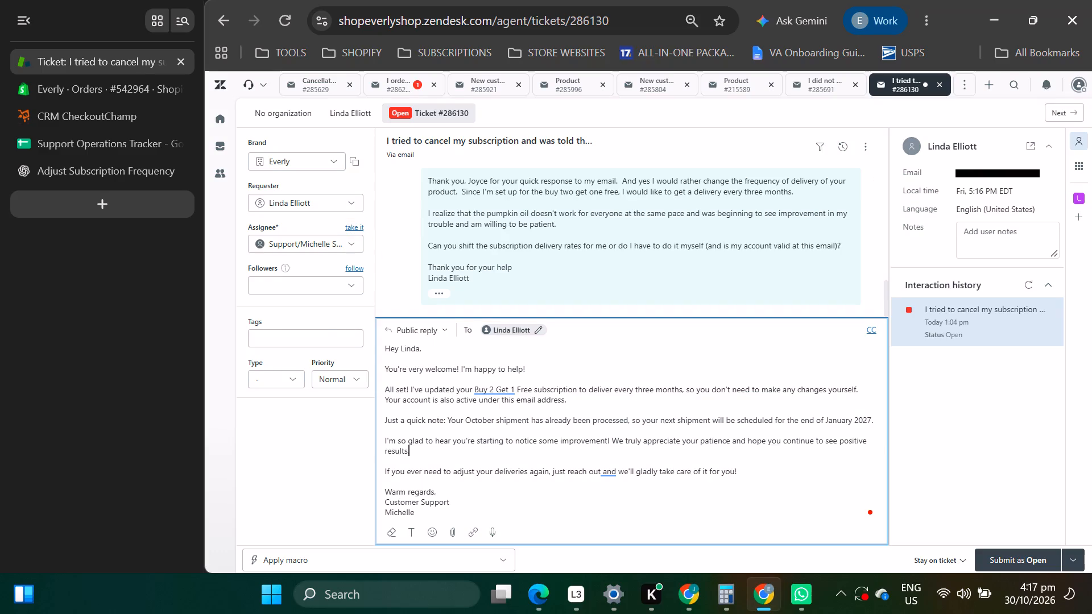
{"action": "left_click", "coordinate": [355, 226]}
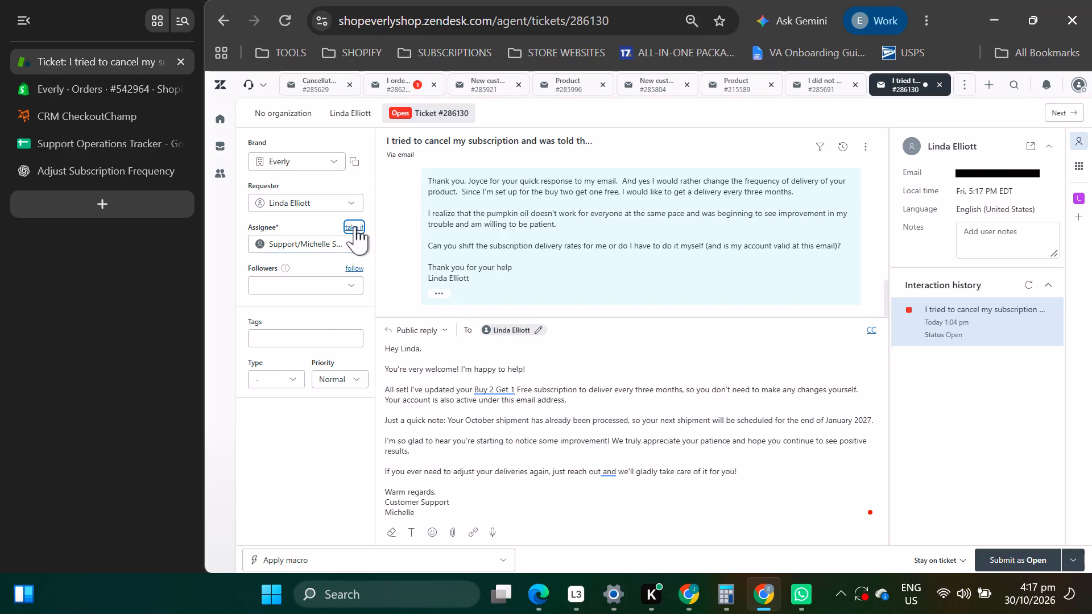
{"action": "left_click", "coordinate": [1066, 559]}
{"action": "left_click", "coordinate": [1040, 530]}
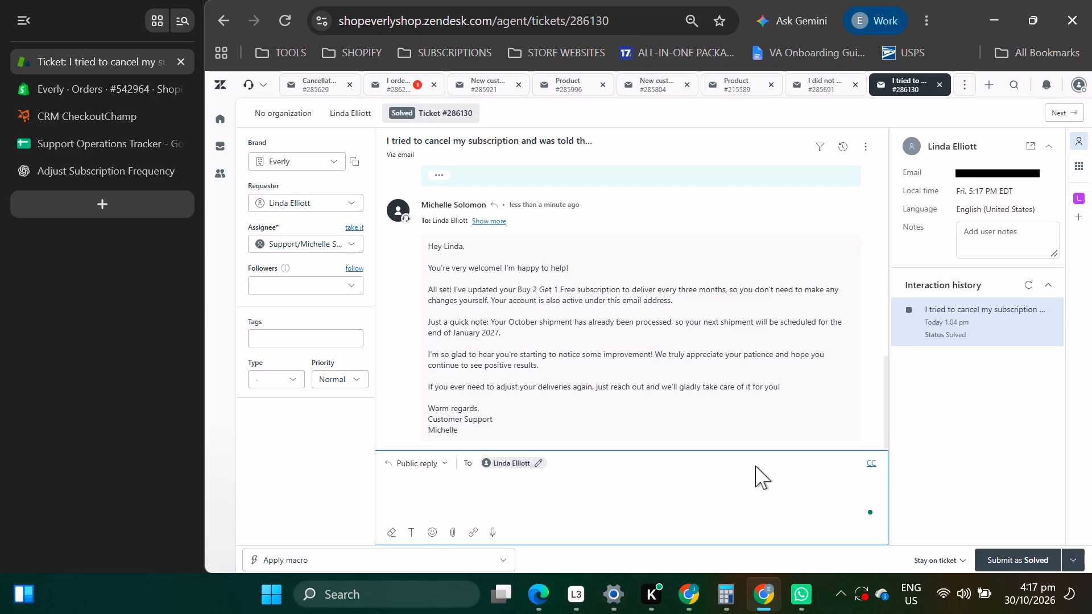
Return to the Everly – Tickets view and open ticket #285445, "Order".
{"action": "left_click", "coordinate": [223, 144]}
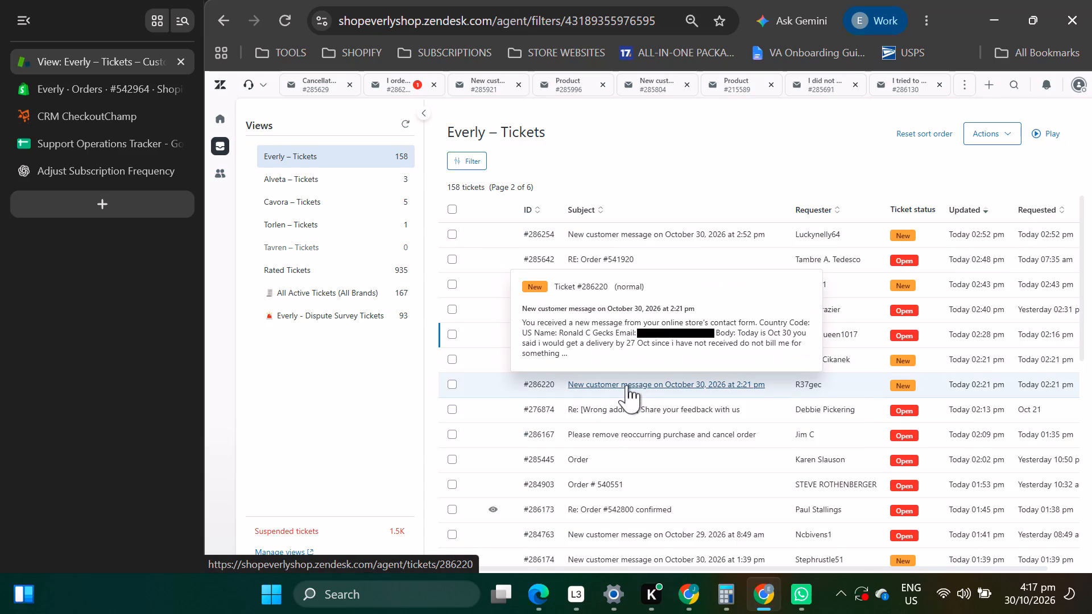
{"action": "left_click", "coordinate": [583, 459]}
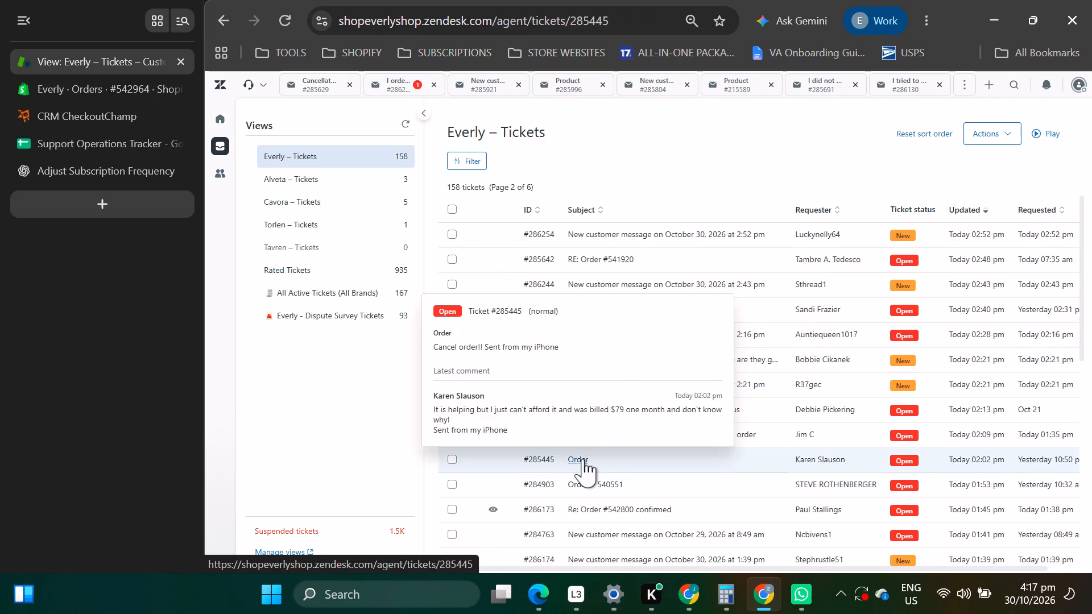
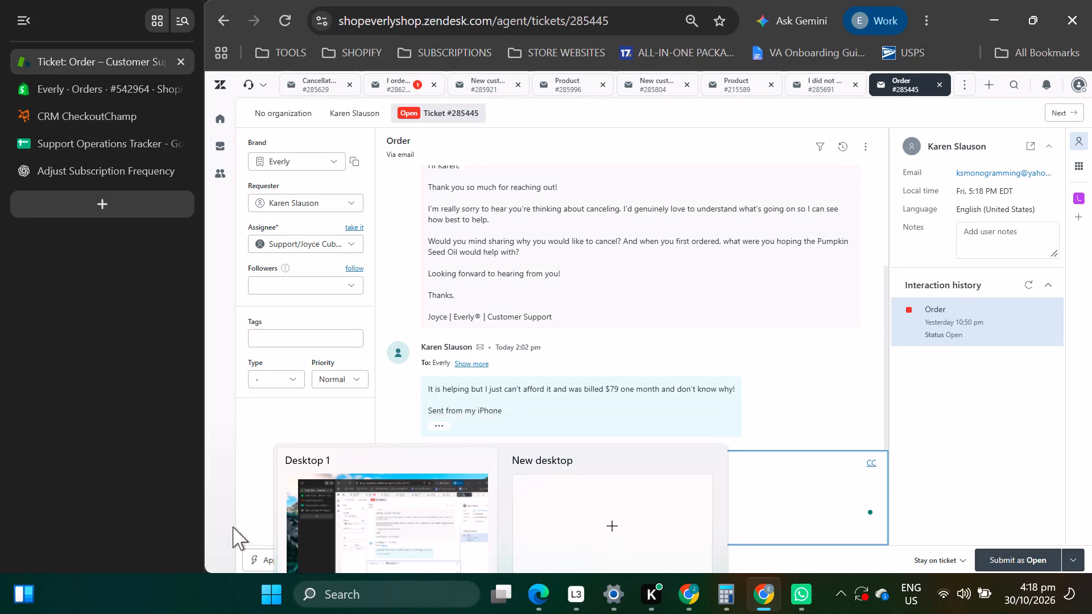
{"action": "left_click", "coordinate": [503, 554]}
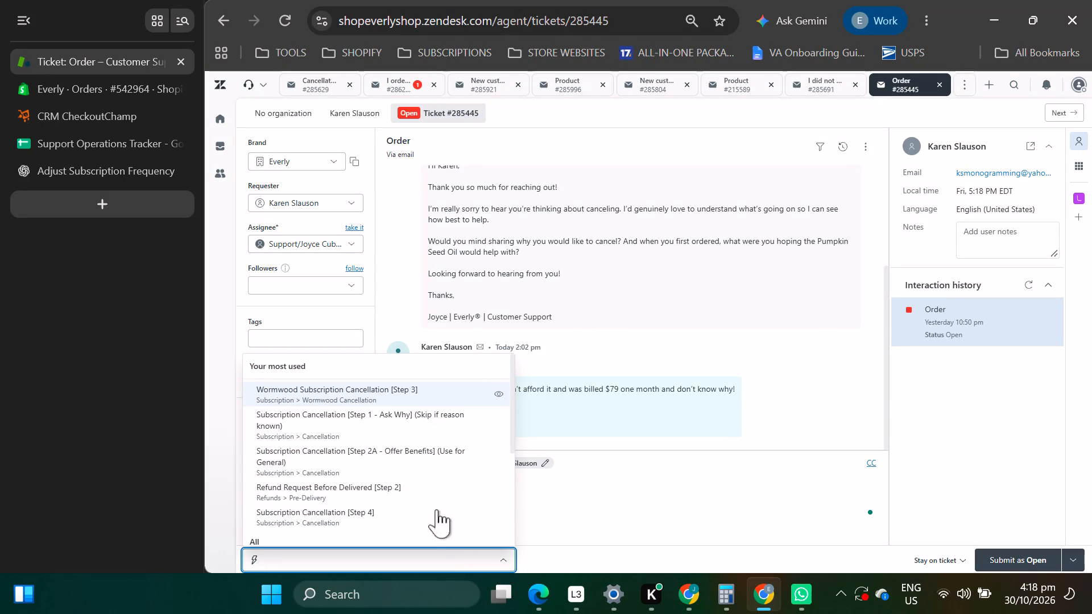
{"action": "left_click", "coordinate": [404, 455]}
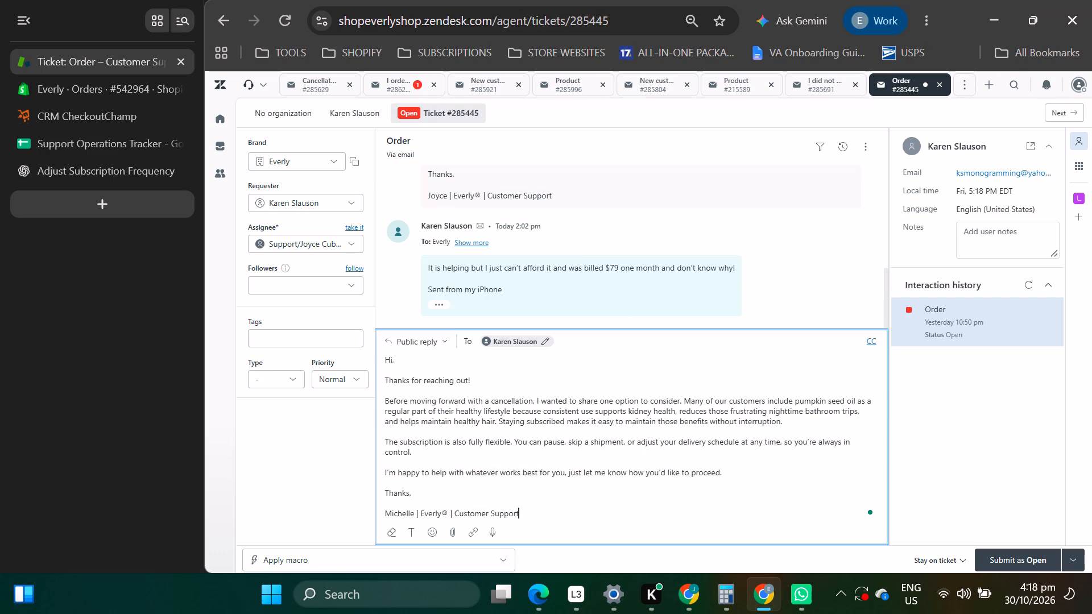
{"action": "left_click", "coordinate": [433, 364]}
{"action": "key", "text": "Left"}
{"action": "key", "text": "space"}
{"action": "type", "text": "Karen"}
Take over ticket #285445 as its assignee and submit the reply with the status Solved.
{"action": "left_click", "coordinate": [354, 227]}
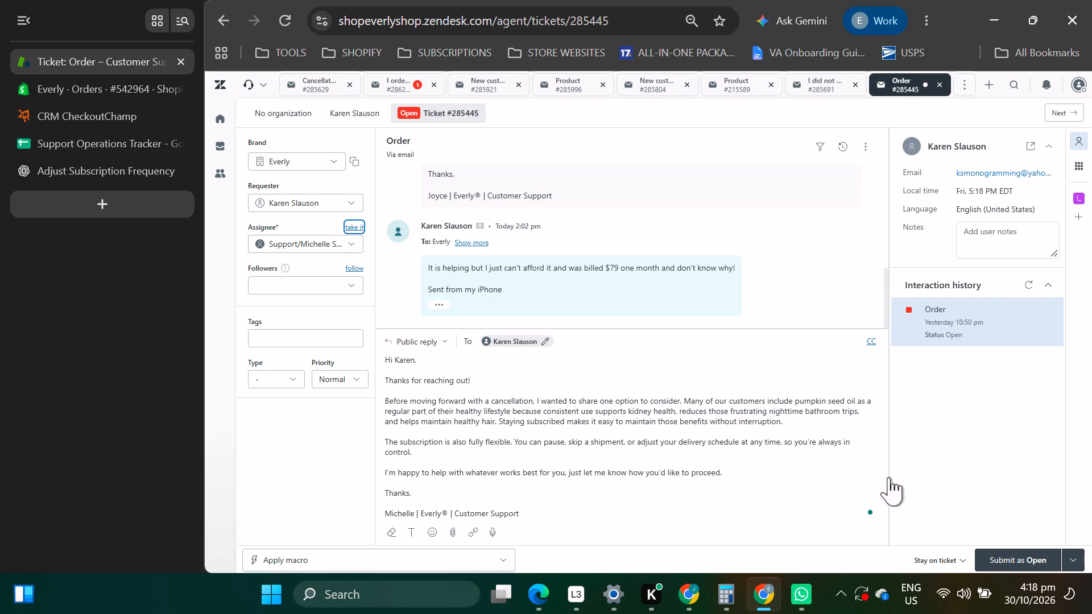
{"action": "left_click", "coordinate": [1079, 556]}
{"action": "left_click", "coordinate": [1048, 534]}
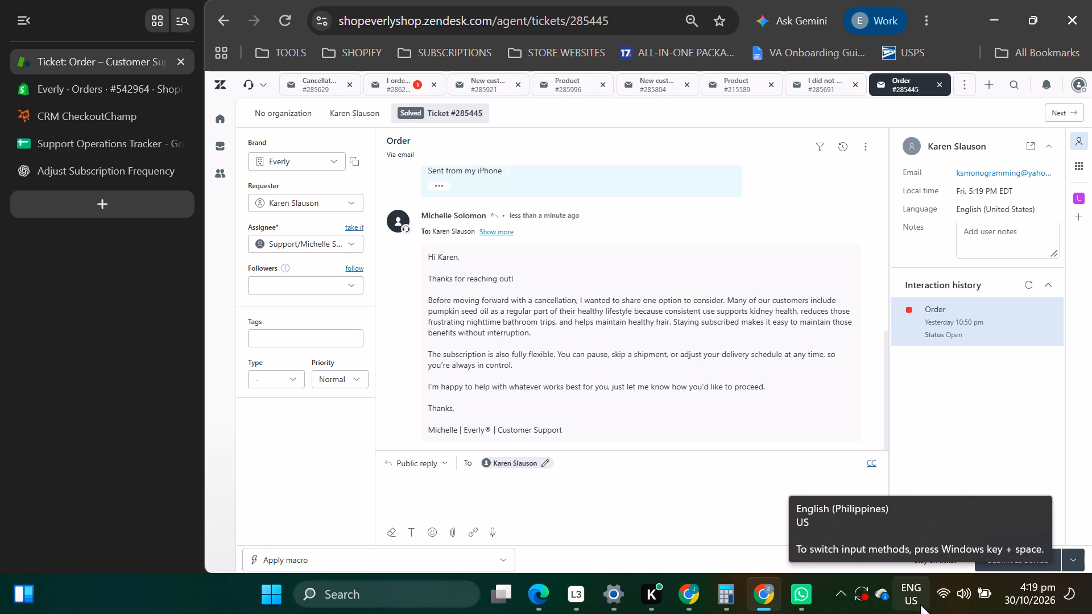
Return to the Everly – Tickets view and open ticket #284763, "New customer message on October 29, 2026 at 8:49 am".
{"action": "left_click", "coordinate": [220, 148]}
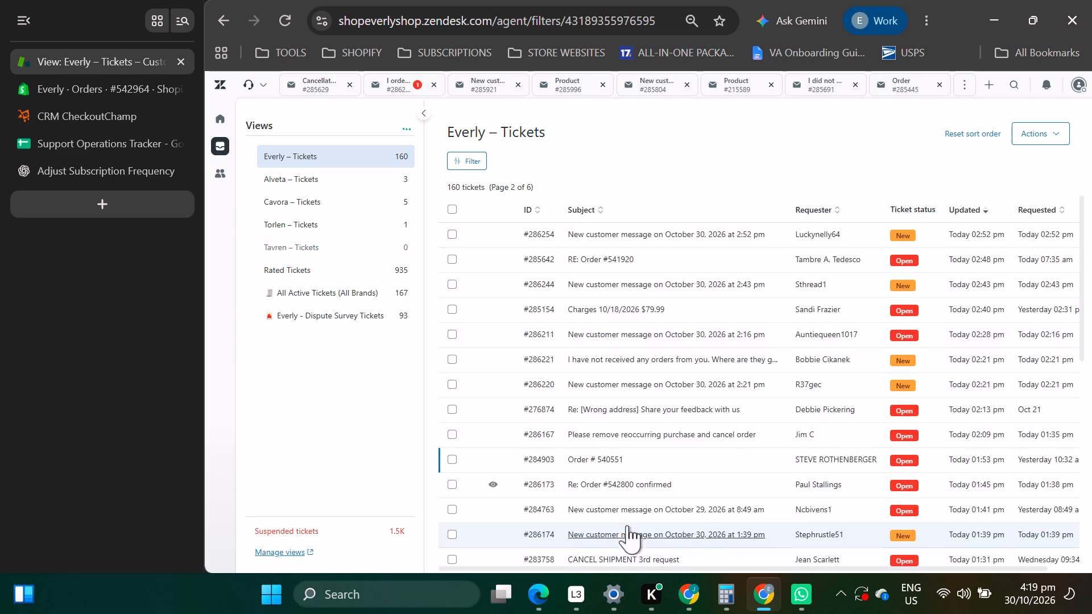
{"action": "left_click", "coordinate": [618, 507]}
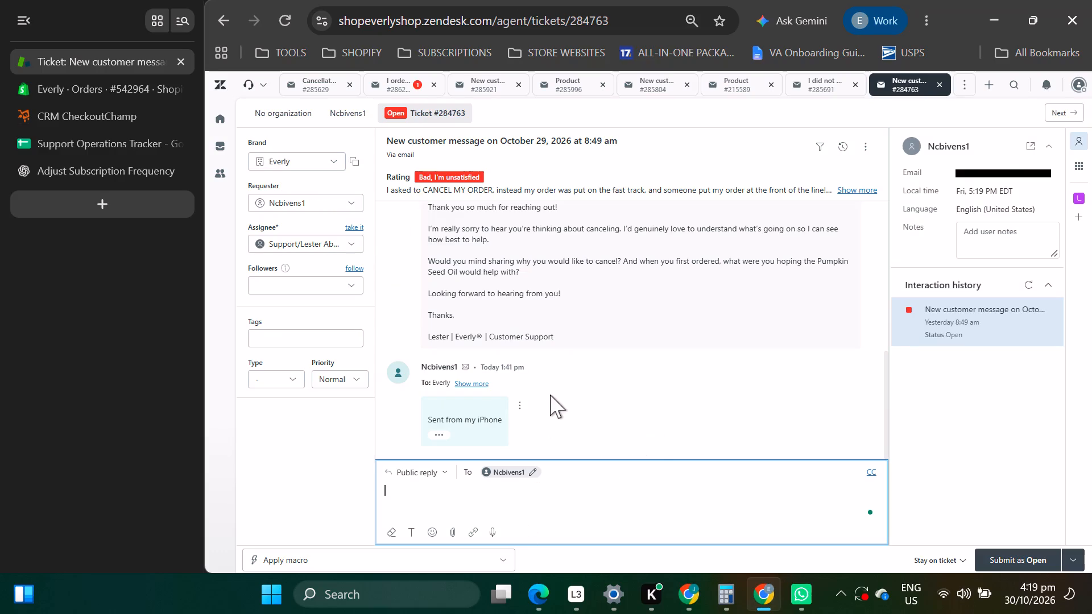
{"action": "scroll", "coordinate": [550, 395], "scroll_direction": "up", "scroll_amount": 3}
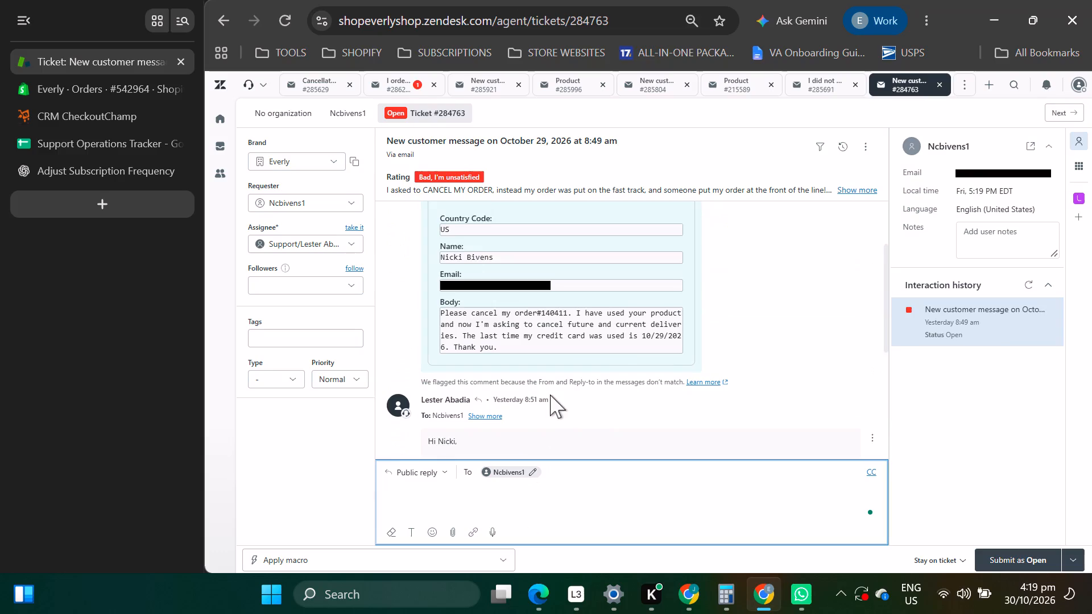
{"action": "scroll", "coordinate": [550, 395], "scroll_direction": "down", "scroll_amount": 4}
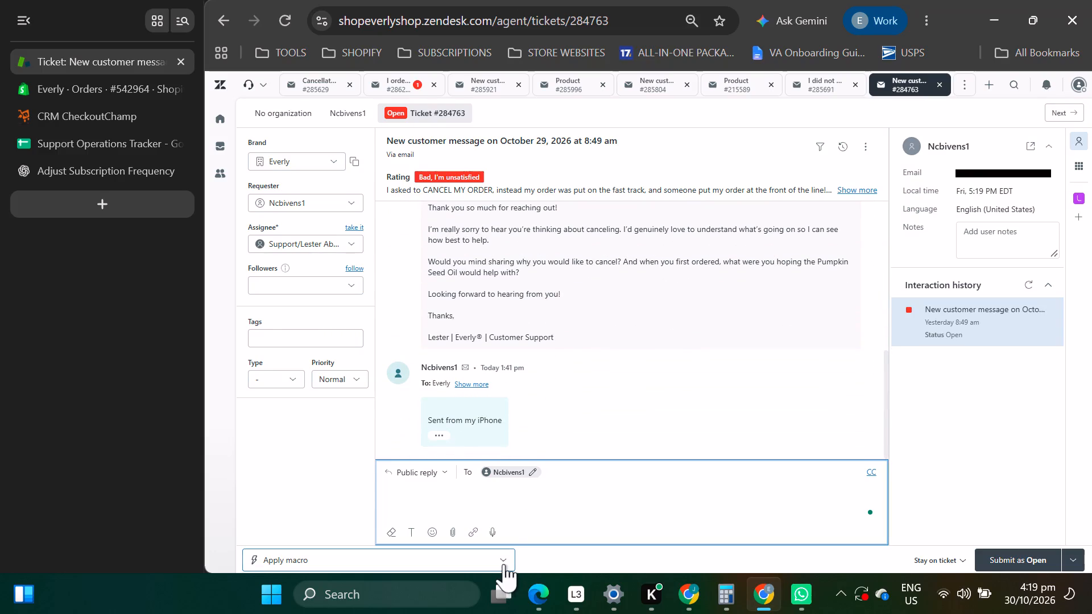
{"action": "left_click", "coordinate": [504, 564]}
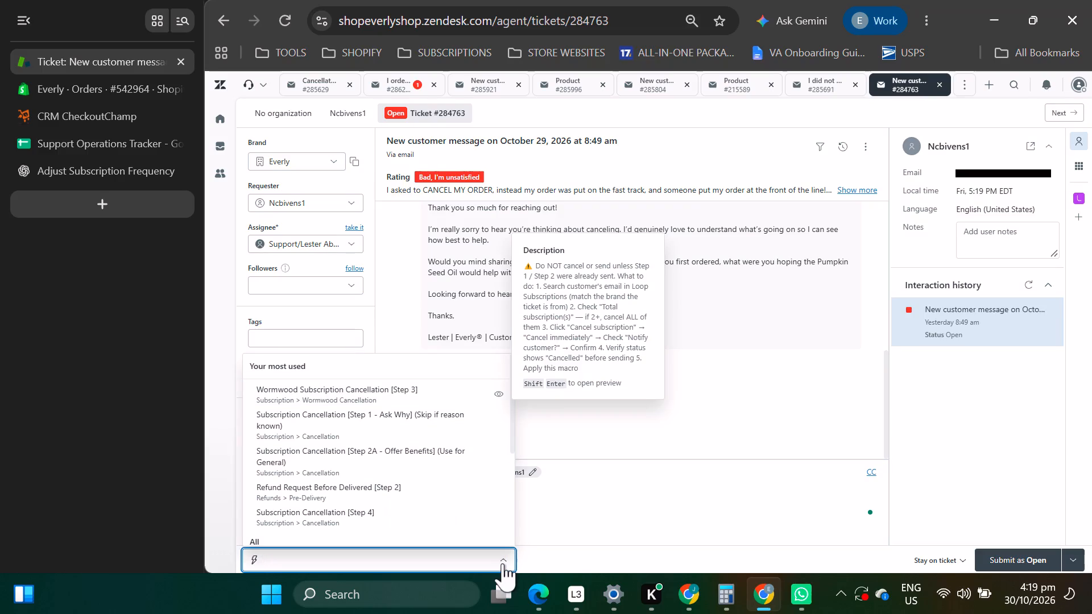
{"action": "type", "text": "2b"}
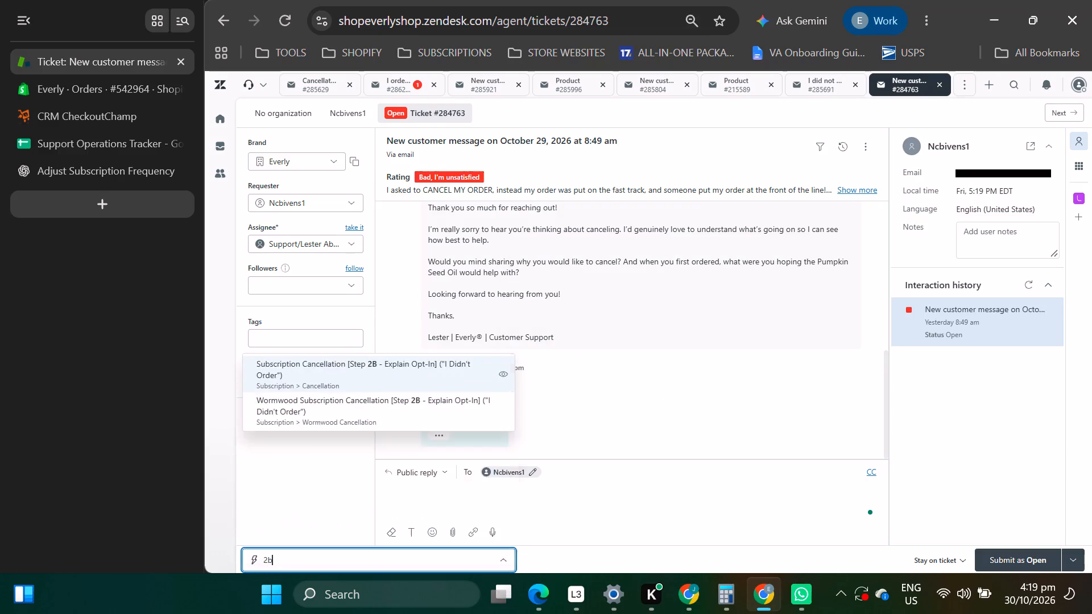
{"action": "left_click", "coordinate": [393, 482]}
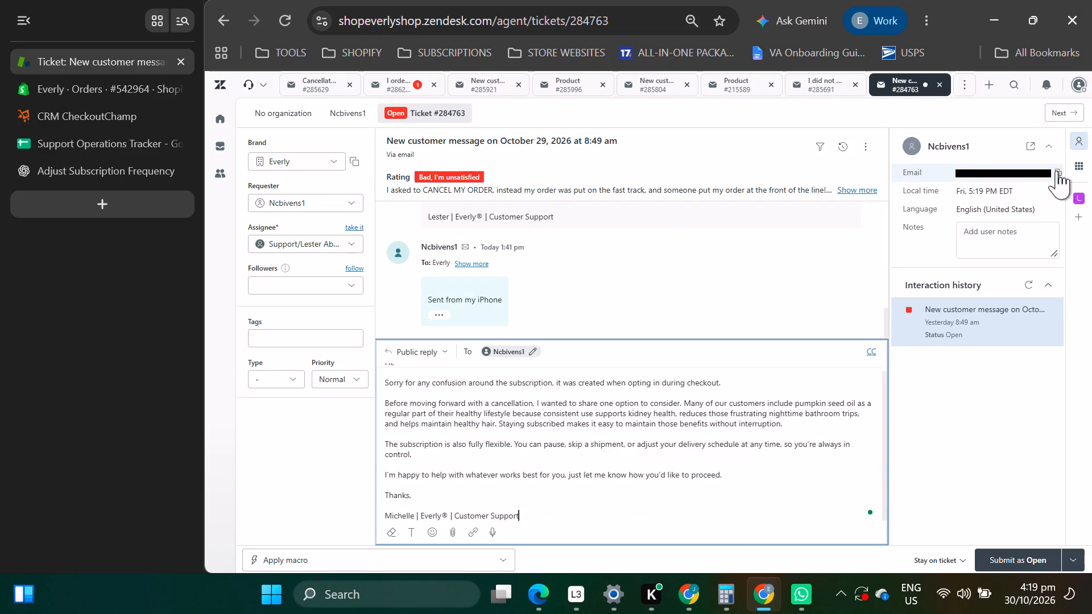
Search the Everly Shopify admin for the requester's email address and examine their order history.
{"action": "left_click", "coordinate": [1059, 169]}
{"action": "left_click", "coordinate": [65, 89]}
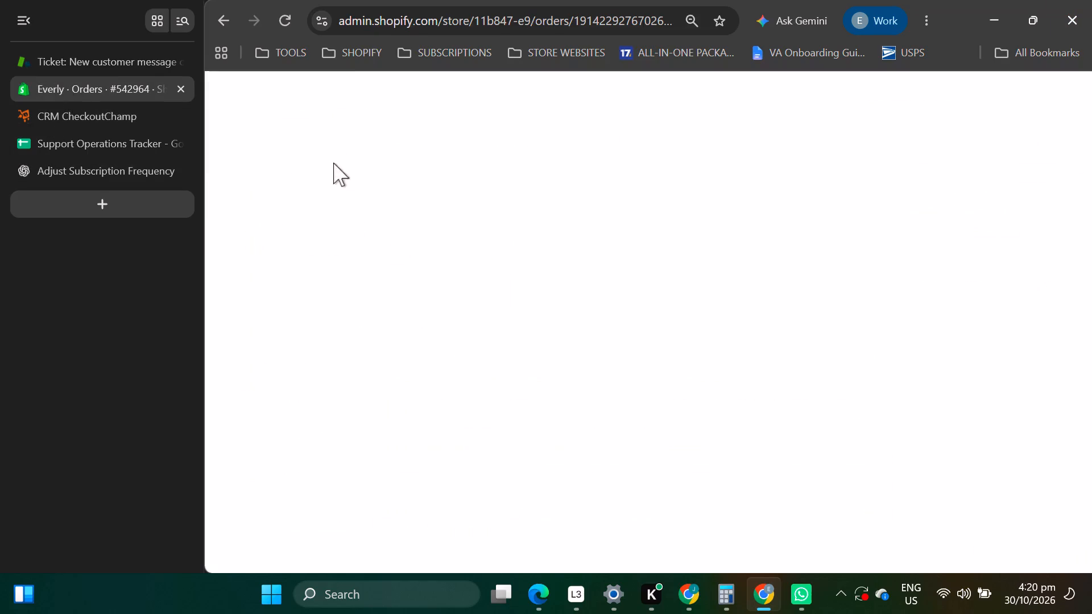
{"action": "left_click", "coordinate": [274, 121]}
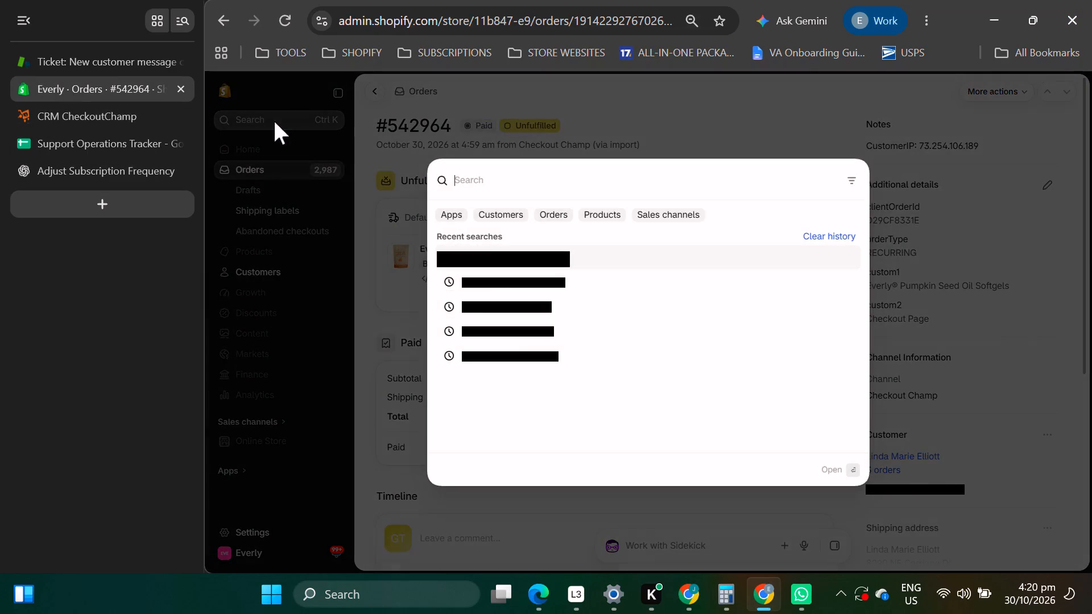
{"action": "right_click", "coordinate": [469, 177]}
{"action": "left_click", "coordinate": [524, 379]}
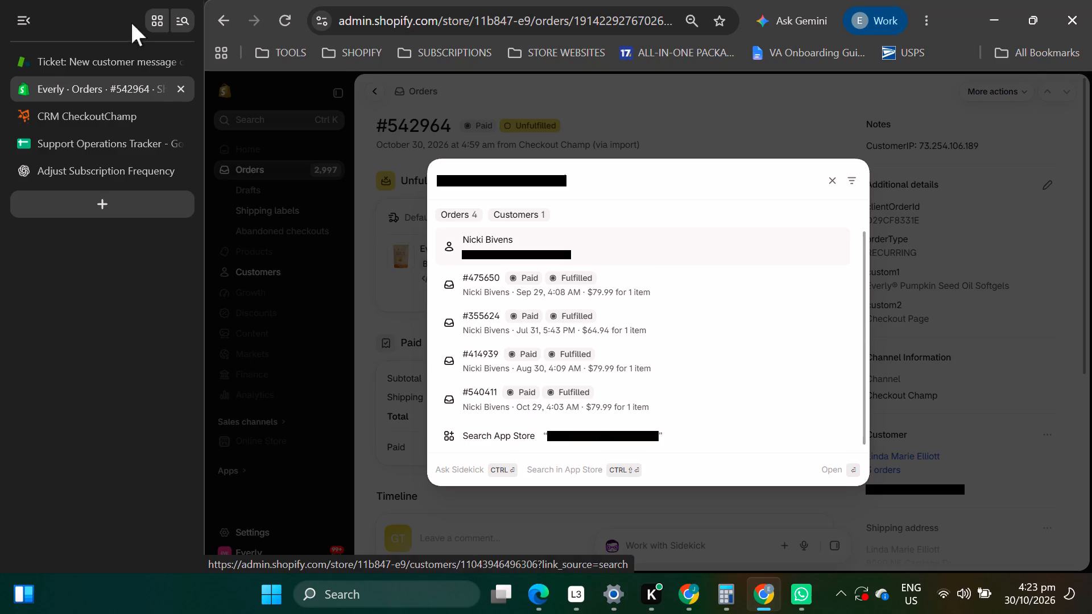
{"action": "left_click", "coordinate": [67, 60]}
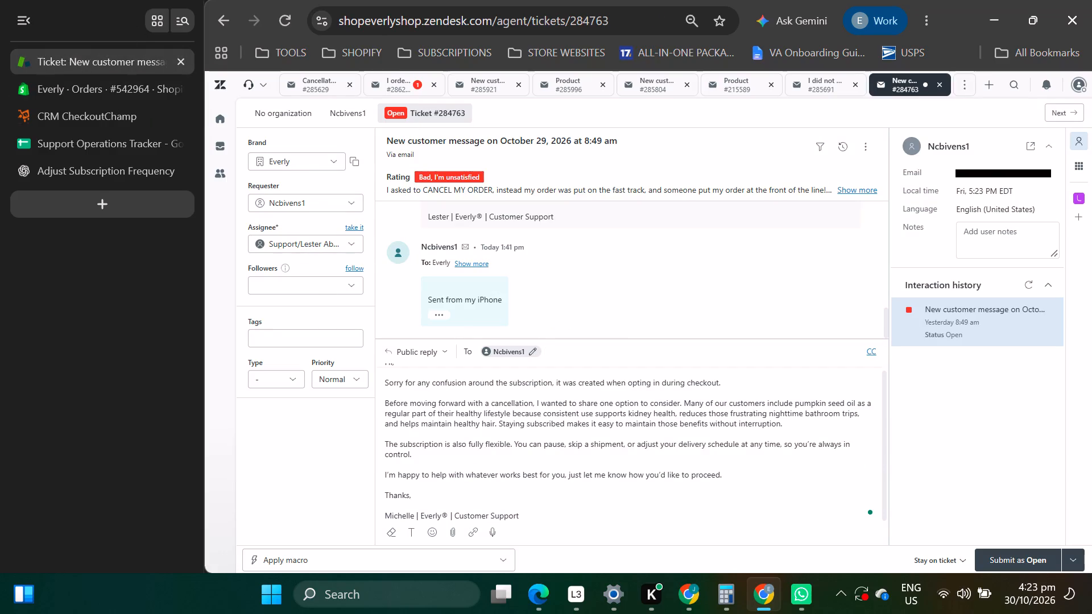
{"action": "left_click", "coordinate": [63, 82]}
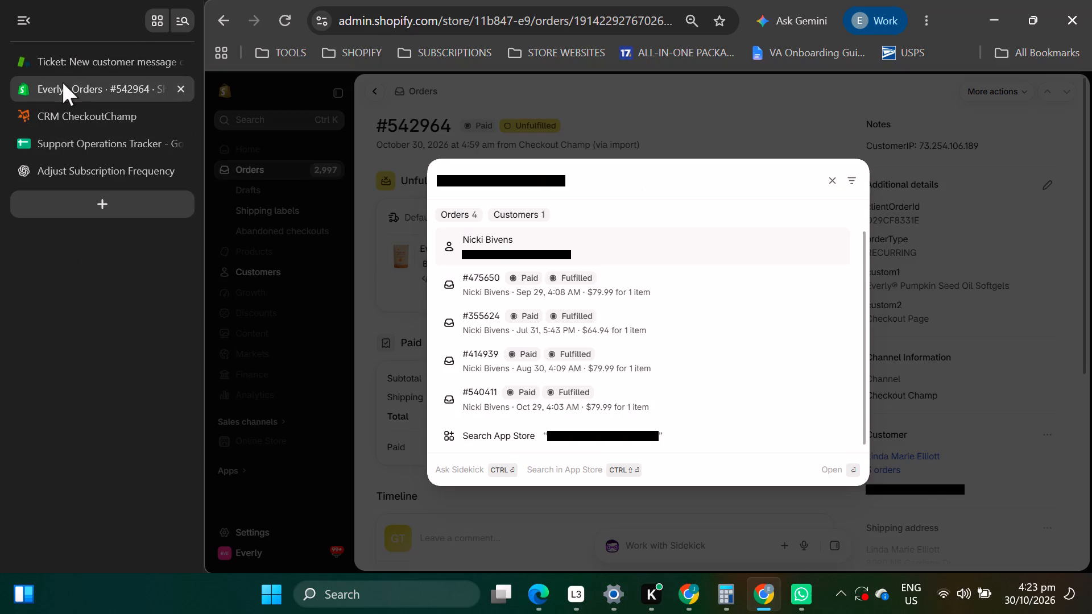
{"action": "scroll", "coordinate": [626, 340], "scroll_direction": "down", "scroll_amount": 3}
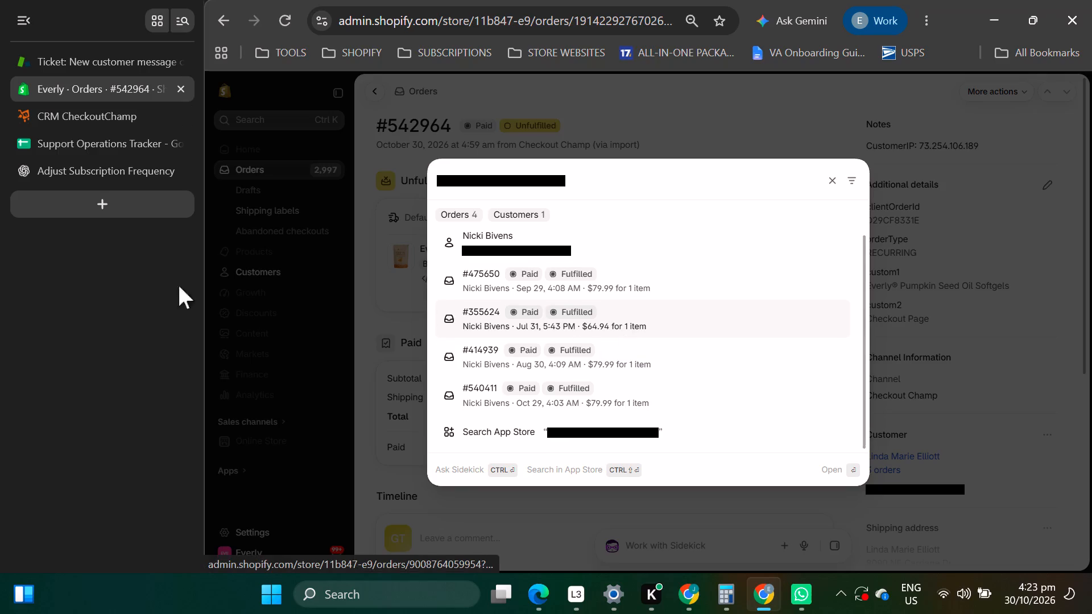
{"action": "left_click", "coordinate": [117, 61]}
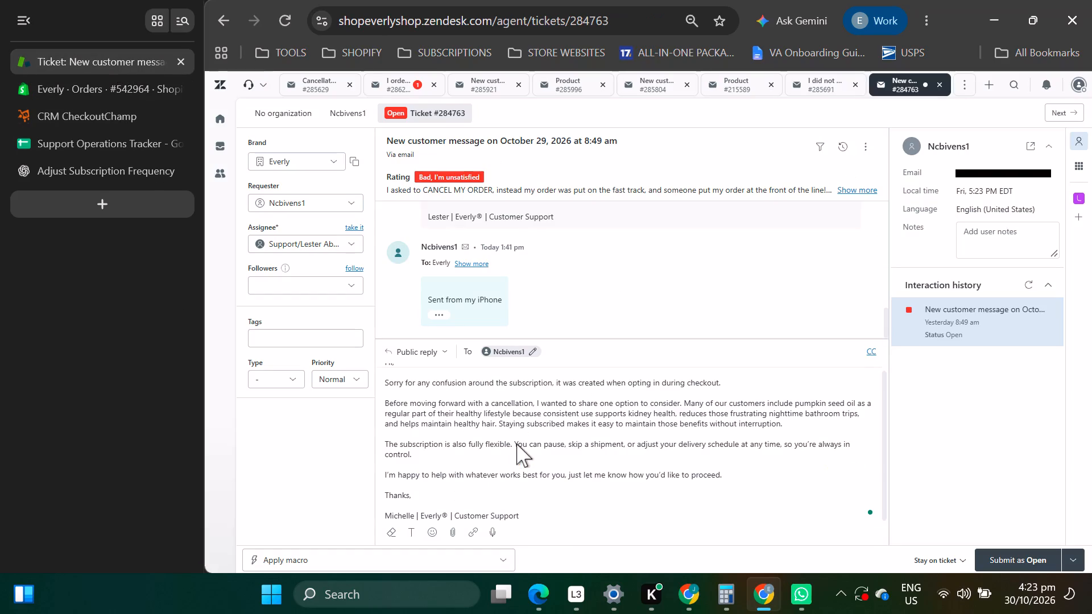
{"action": "left_click", "coordinate": [516, 448]}
{"action": "scroll", "coordinate": [516, 448], "scroll_direction": "up", "scroll_amount": 5}
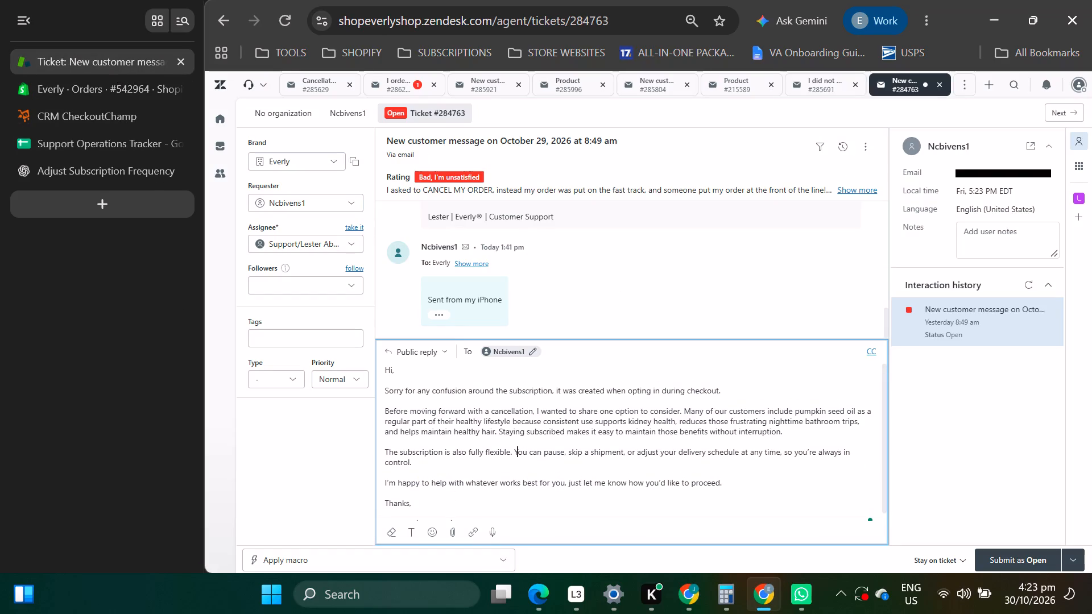
{"action": "scroll", "coordinate": [565, 284], "scroll_direction": "up", "scroll_amount": 2}
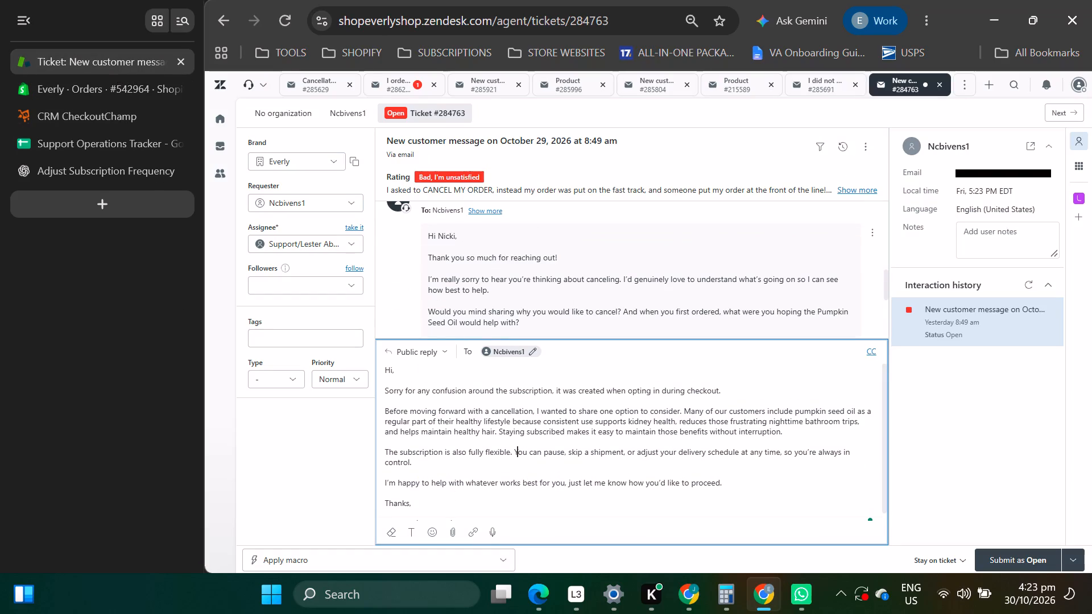
{"action": "left_click", "coordinate": [414, 368]}
{"action": "key", "text": "Left"}
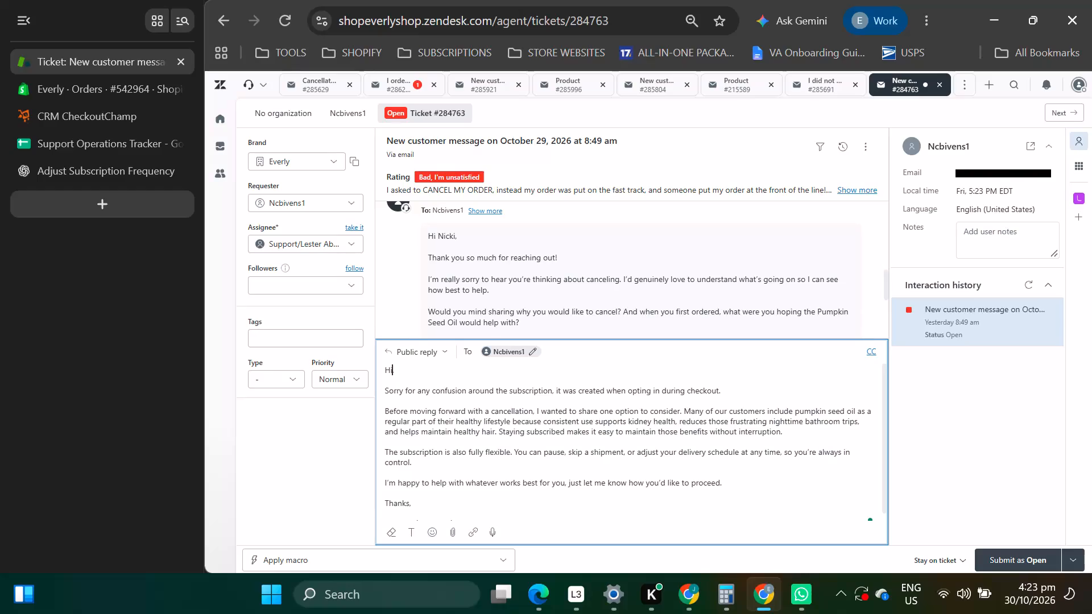
{"action": "key", "text": "space"}
{"action": "type", "text": "Nic"}
{"action": "type", "text": "ki"}
{"action": "double_click", "coordinate": [352, 225]}
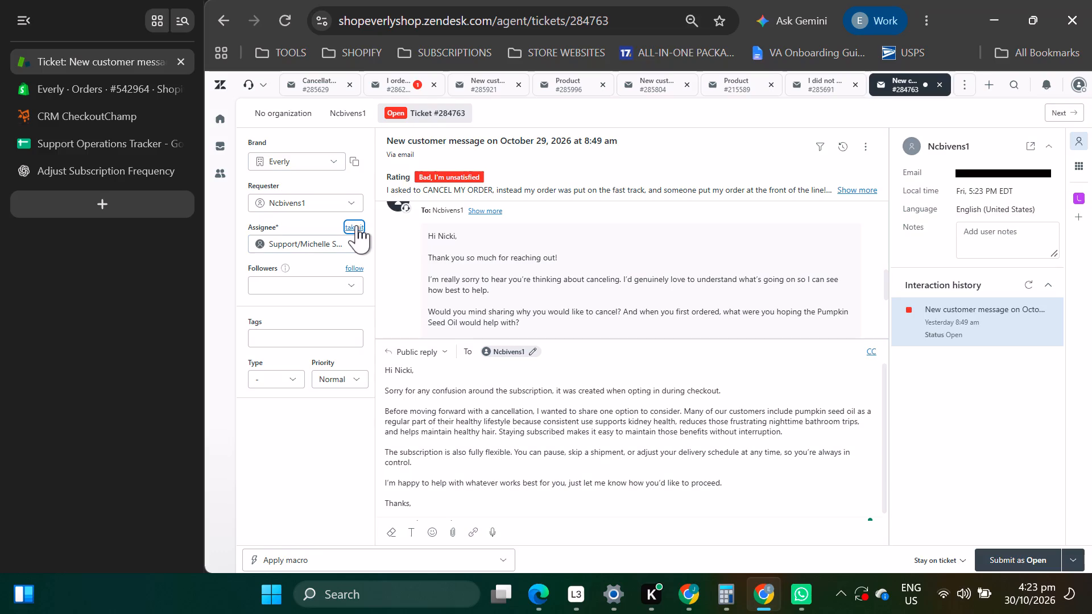
{"action": "left_click", "coordinate": [357, 225]}
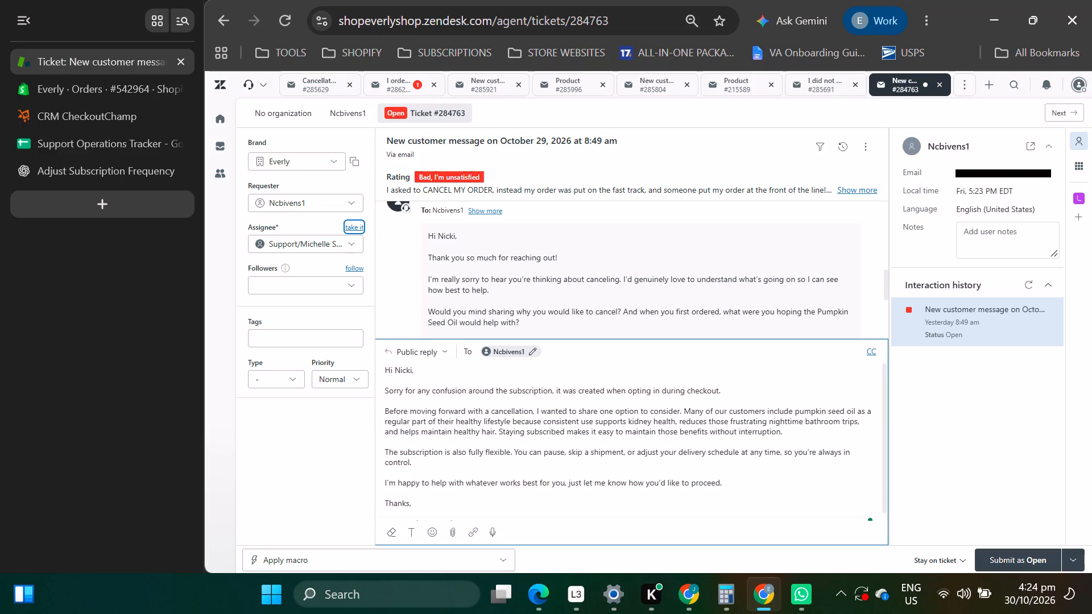
{"action": "left_click", "coordinate": [357, 230]}
{"action": "left_click", "coordinate": [1078, 558]}
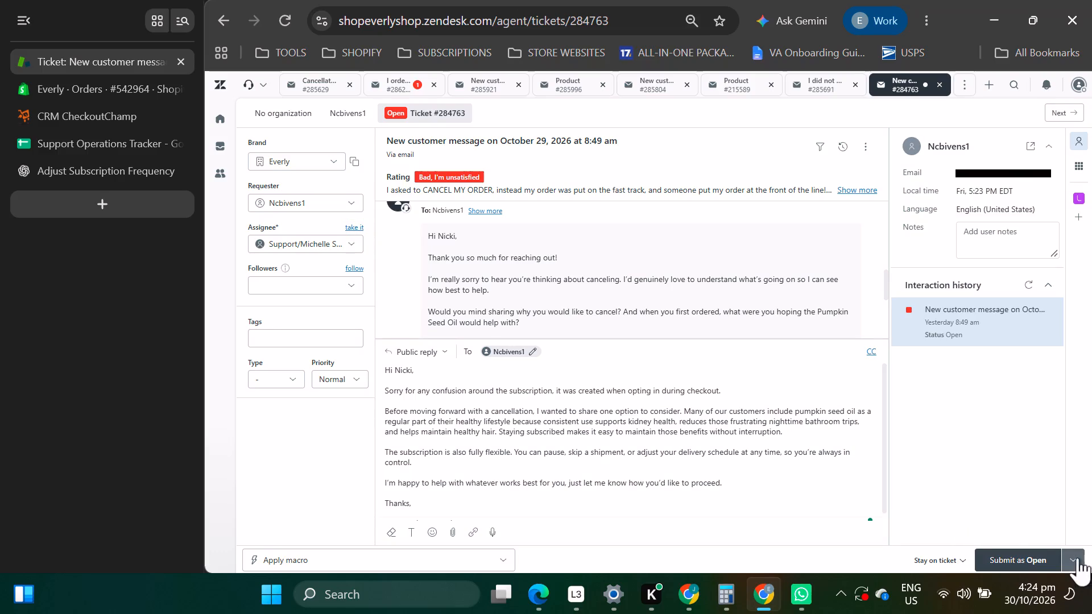
{"action": "left_click", "coordinate": [1046, 532]}
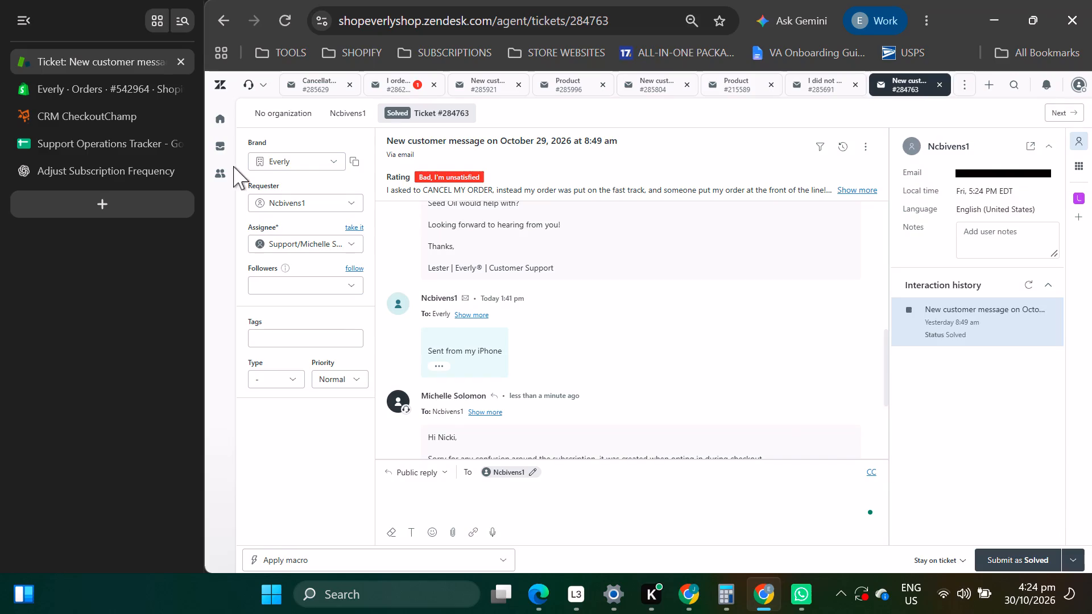
{"action": "left_click", "coordinate": [218, 143]}
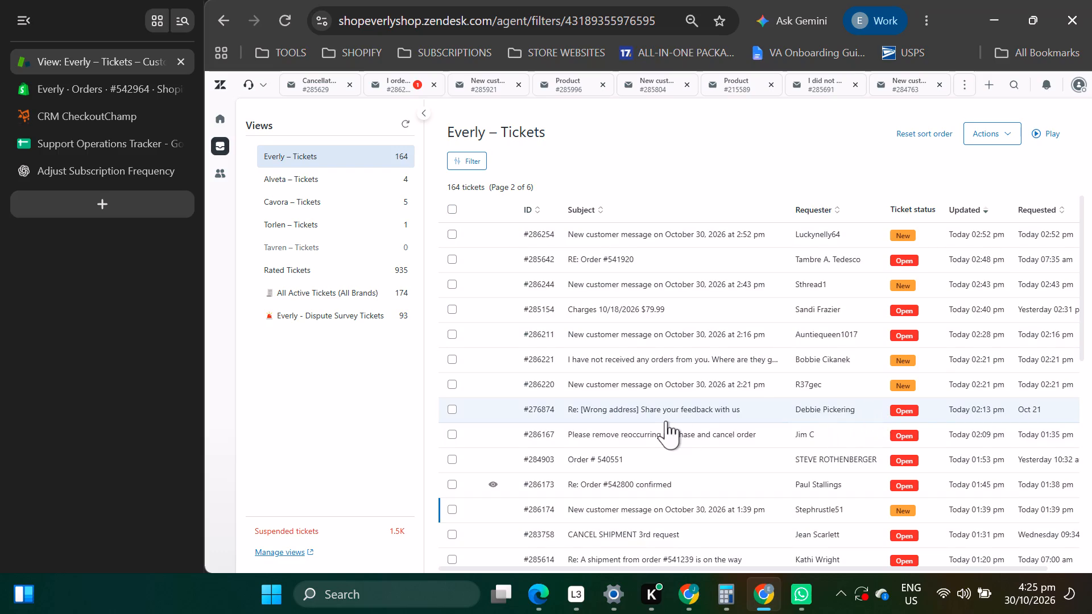
{"action": "scroll", "coordinate": [666, 421], "scroll_direction": "down", "scroll_amount": 1}
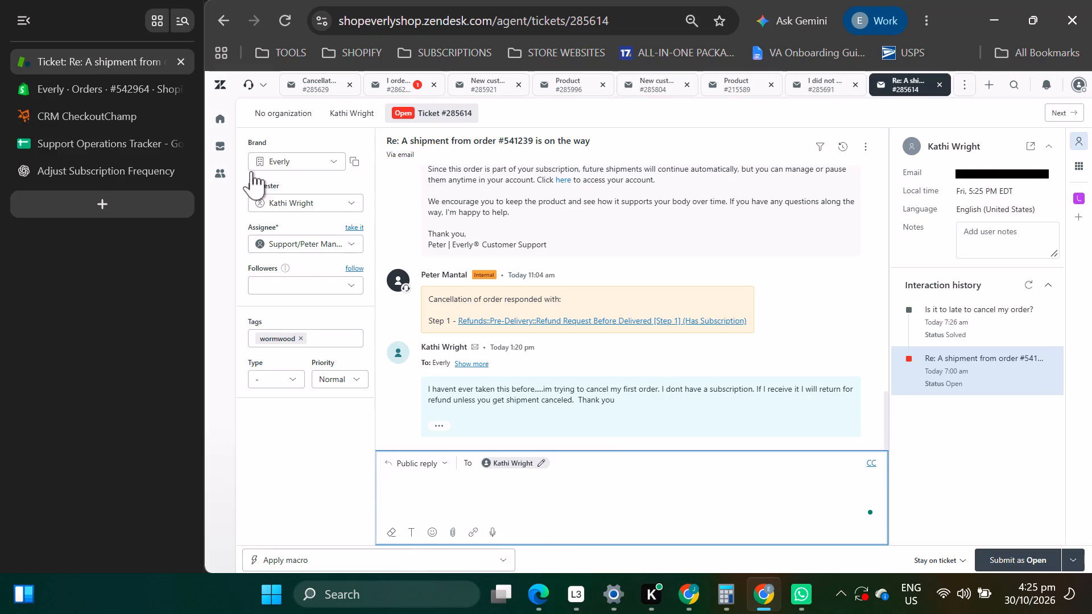
Switch to Microsoft Edge and look up Slack from the open blank tab with "sla".
{"action": "left_click", "coordinate": [393, 588]}
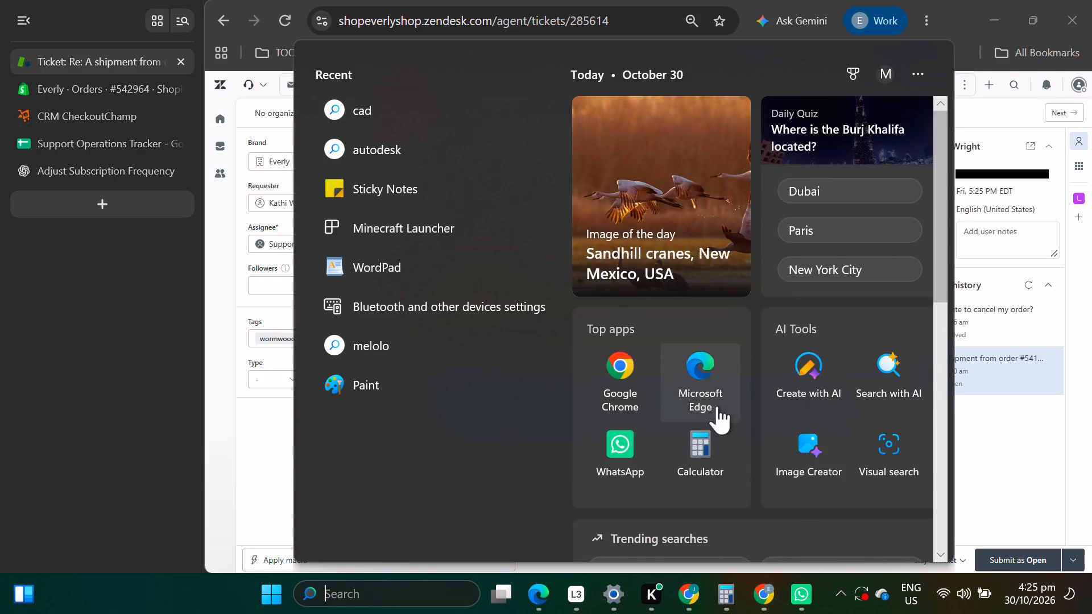
{"action": "left_click", "coordinate": [544, 594]}
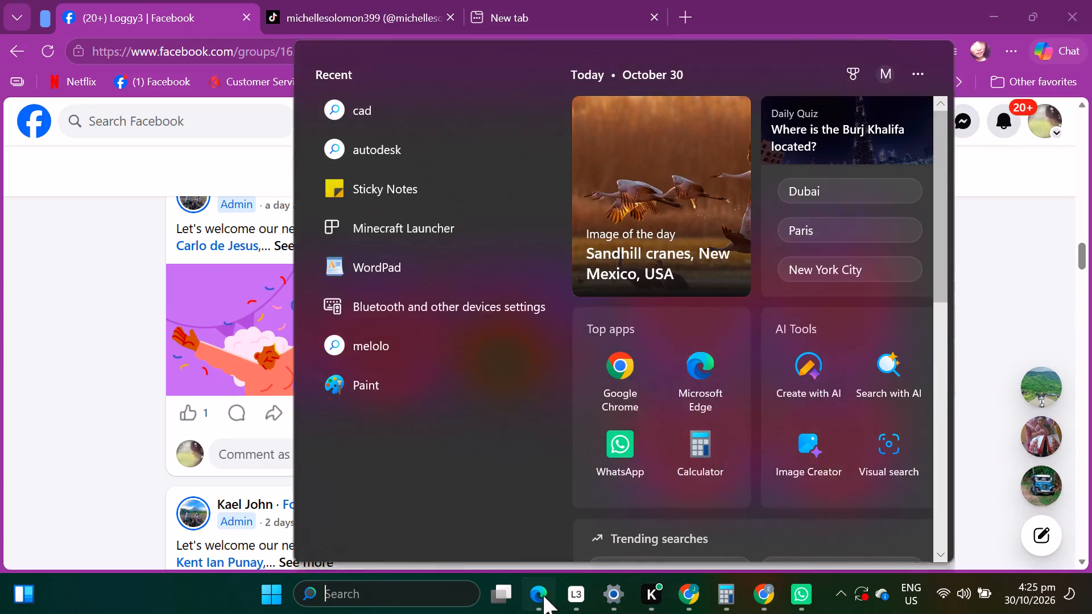
{"action": "left_click", "coordinate": [509, 16]}
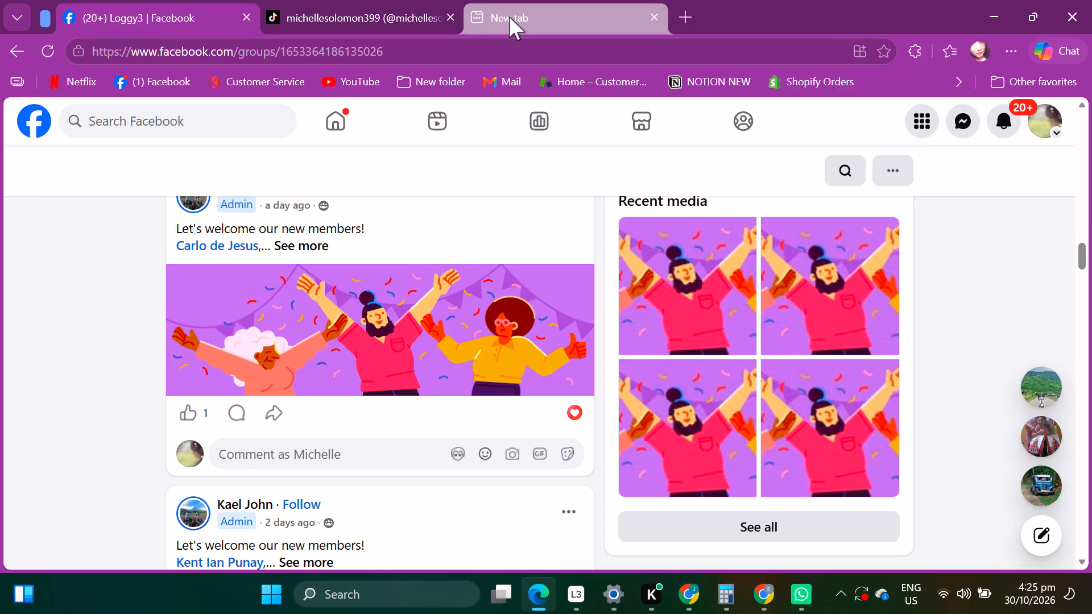
{"action": "left_click", "coordinate": [202, 59]}
{"action": "left_click", "coordinate": [204, 51]}
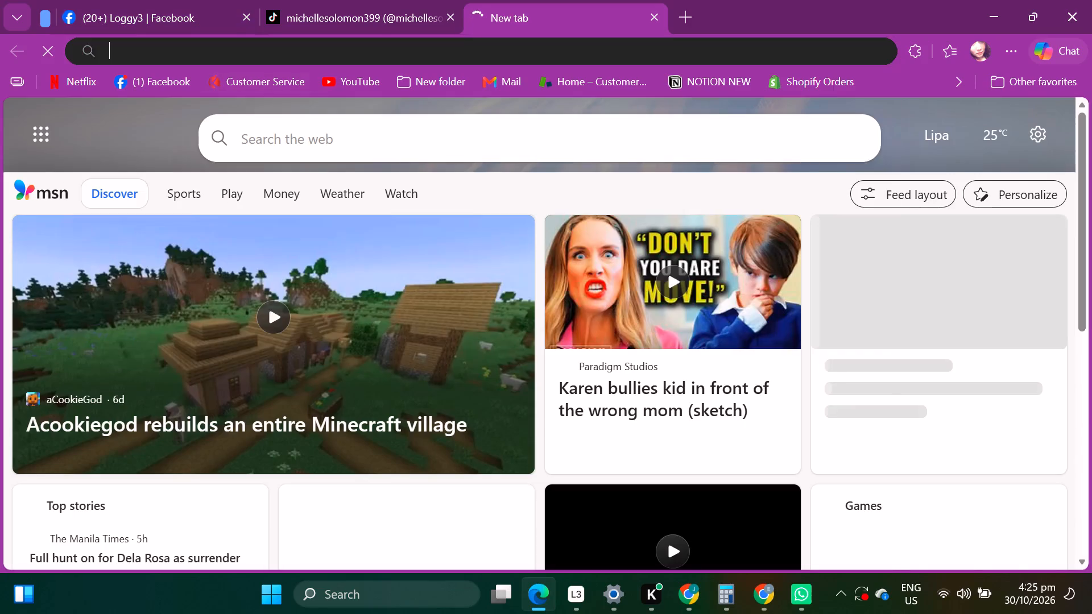
{"action": "type", "text": "sla"}
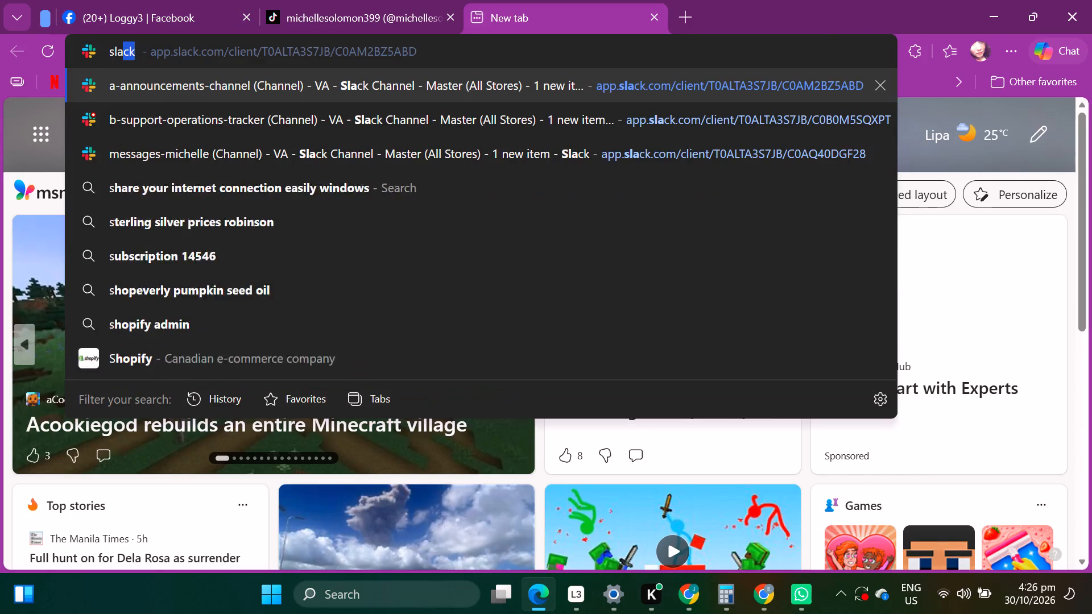